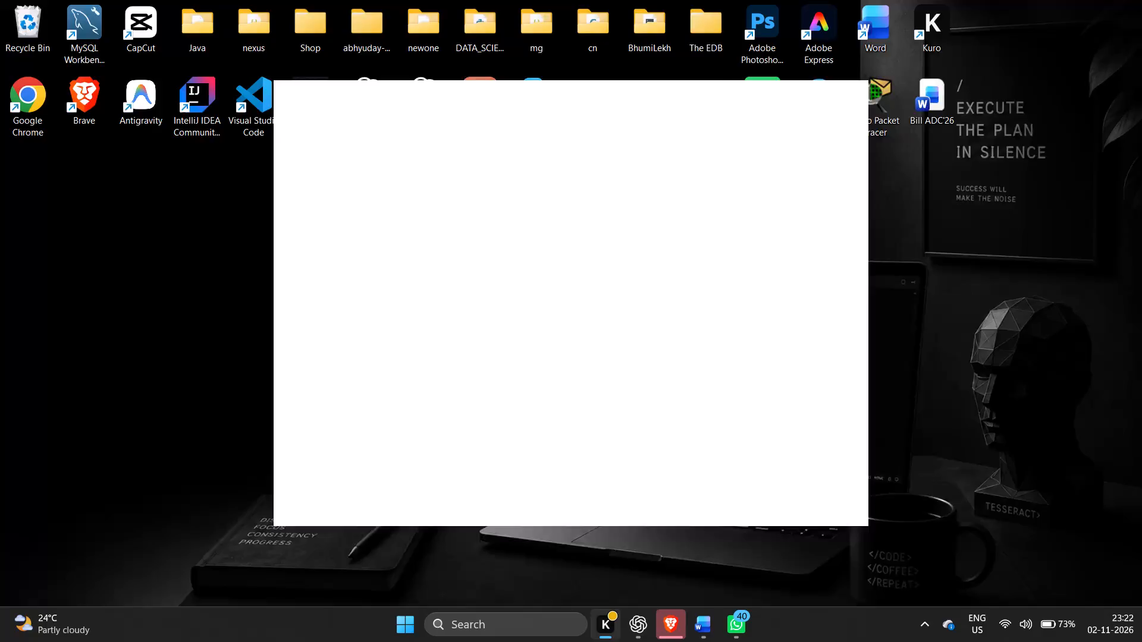
Review the Bill ADC'26 document, examining the letter text, the itemised expense table and the signature block.
scroll(591, 412, up, 1)
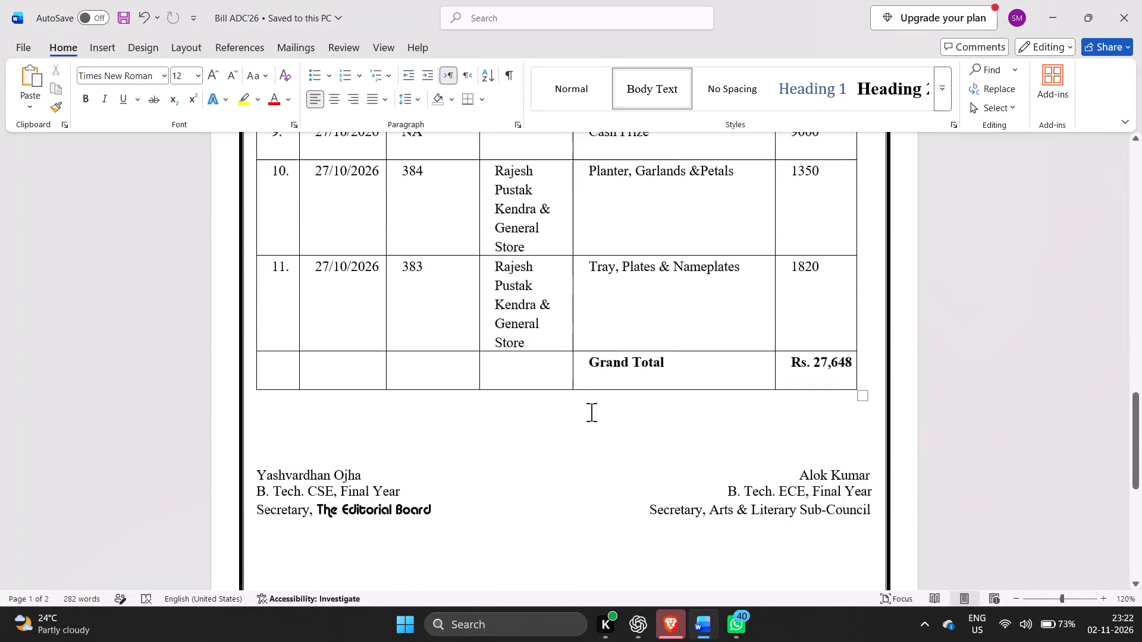
scroll(591, 412, up, 1)
scroll(591, 412, down, 1)
scroll(591, 412, up, 1)
scroll(591, 412, down, 1)
scroll(591, 412, up, 1)
scroll(591, 412, down, 1)
scroll(591, 412, up, 1)
scroll(591, 412, down, 8)
scroll(591, 412, up, 1)
scroll(591, 412, down, 1)
scroll(591, 412, up, 1)
scroll(591, 412, down, 2)
scroll(591, 412, up, 3)
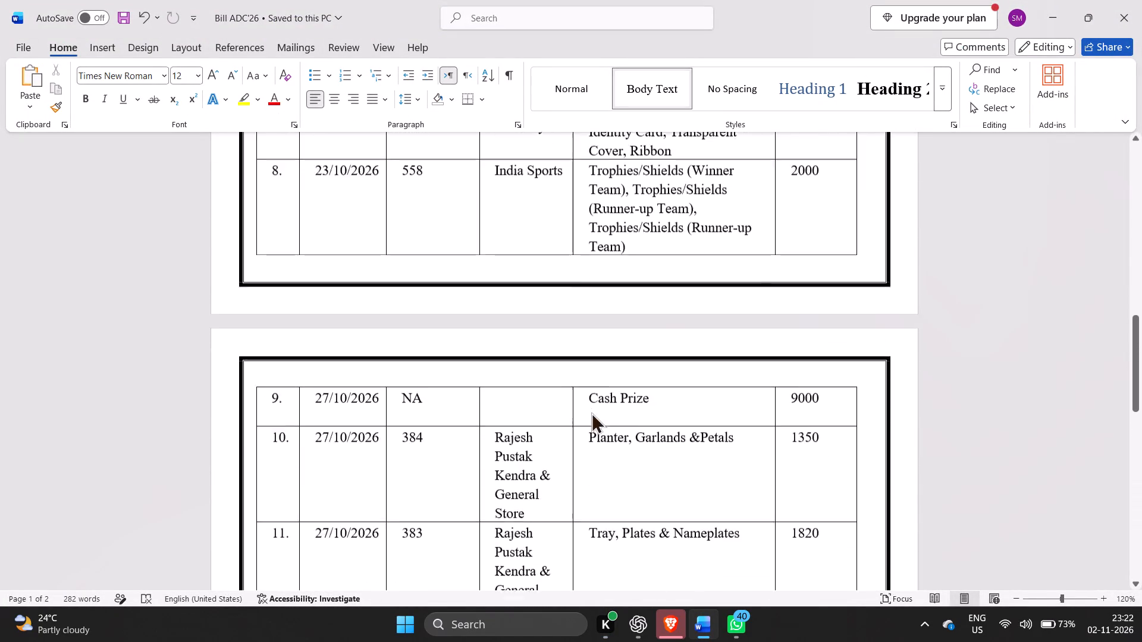
scroll(591, 412, up, 3)
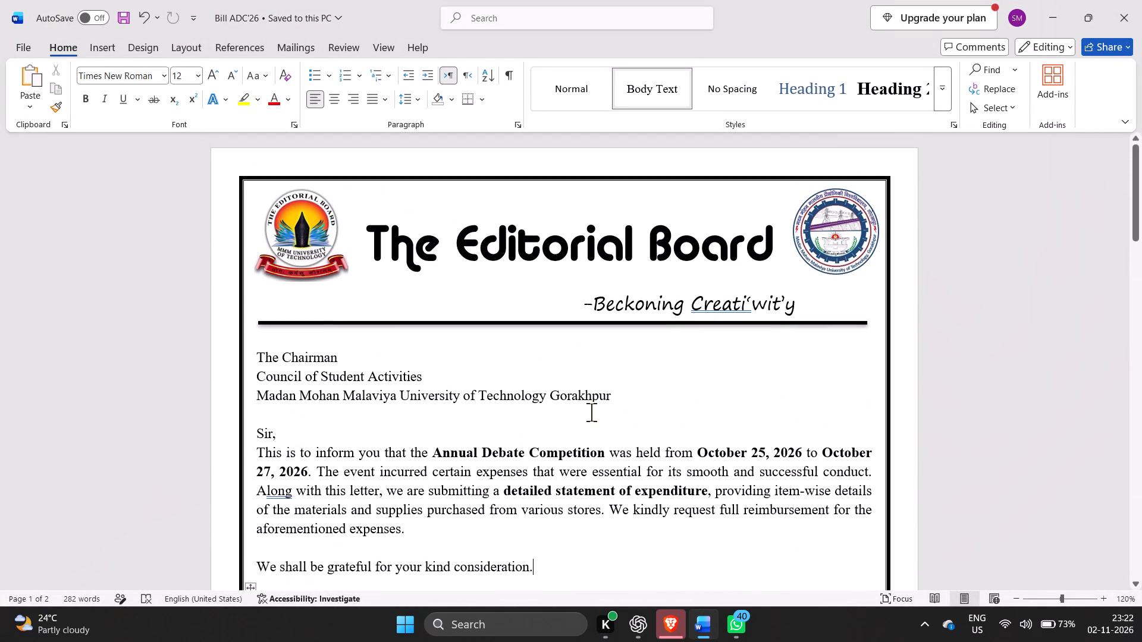
scroll(591, 412, down, 3)
scroll(591, 412, up, 1)
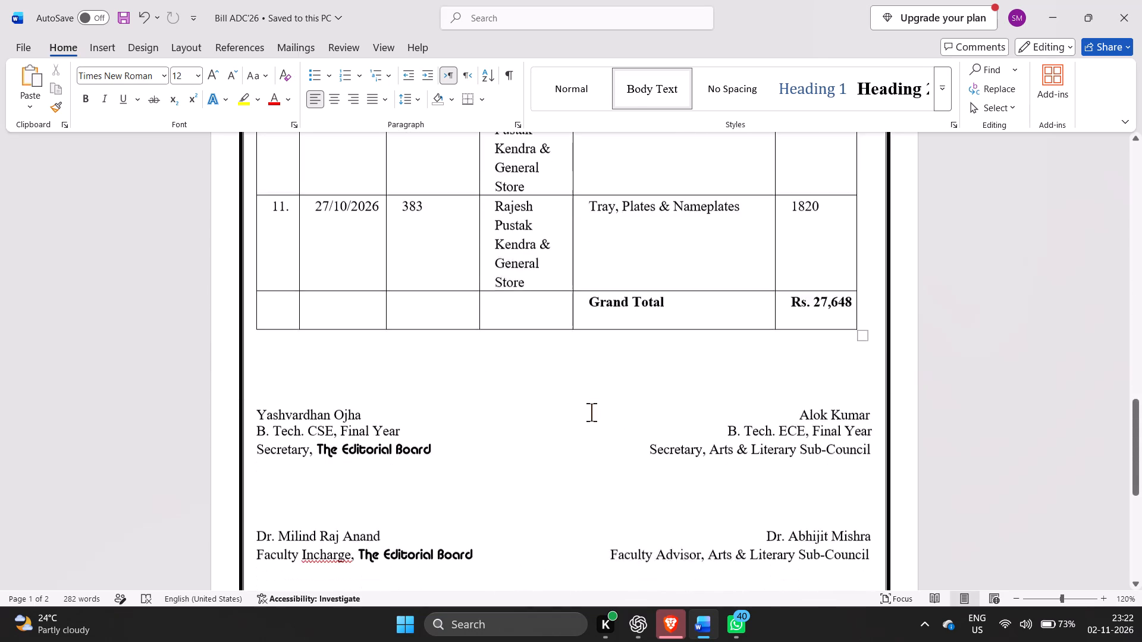
scroll(591, 412, up, 1)
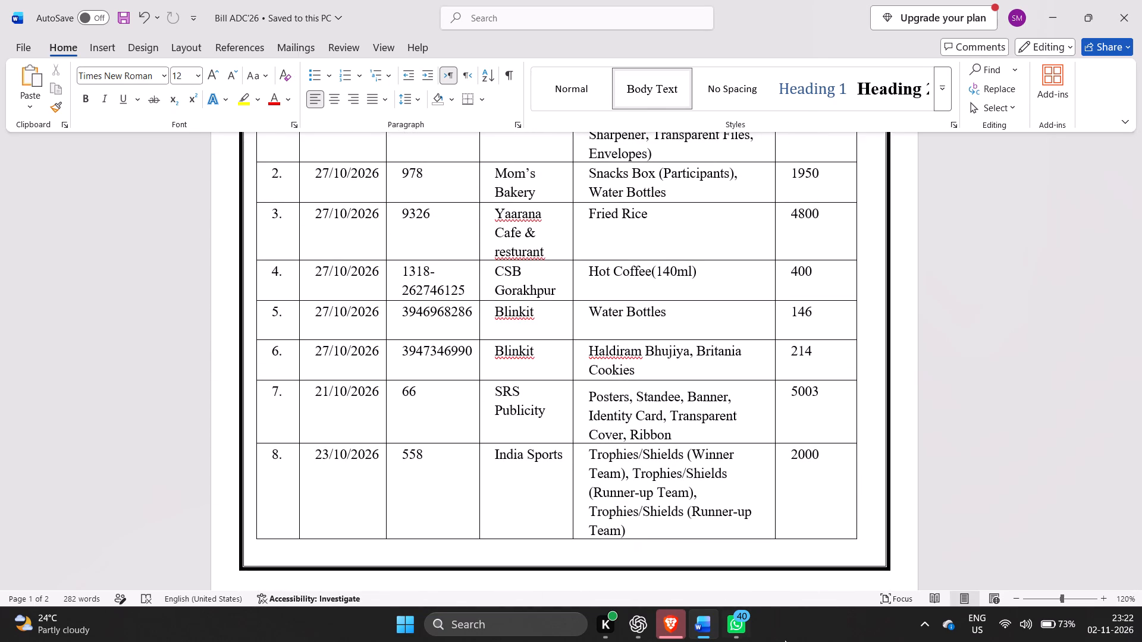
Check the BIll_adc2.0 PDF from File Explorer's recent files and close it.
key(super+e)
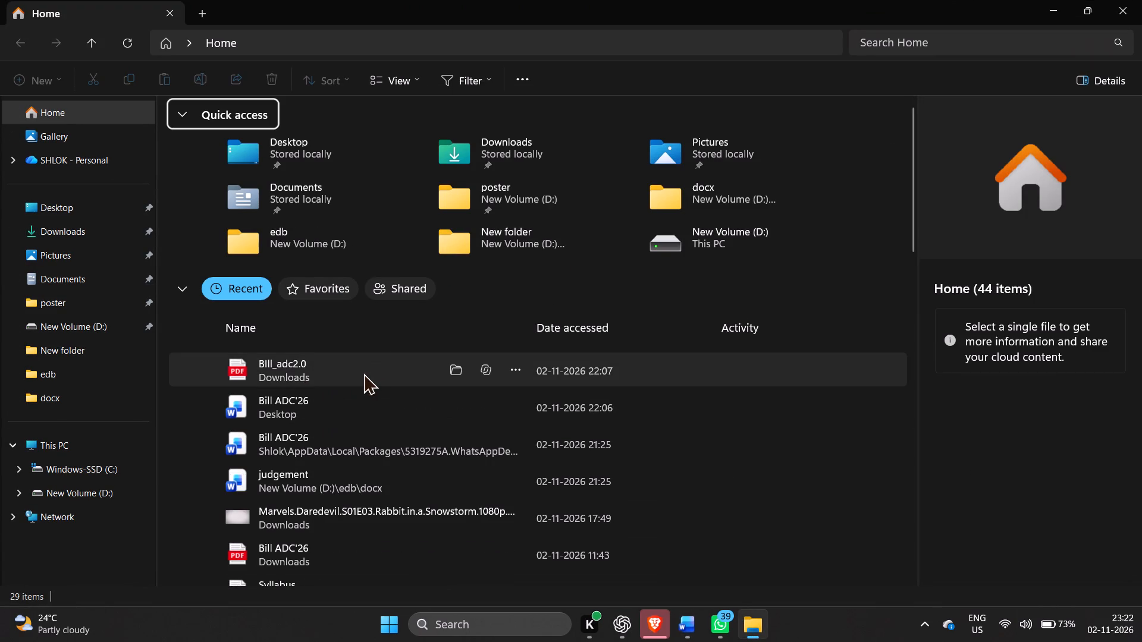
double_click(363, 373)
click(1141, 10)
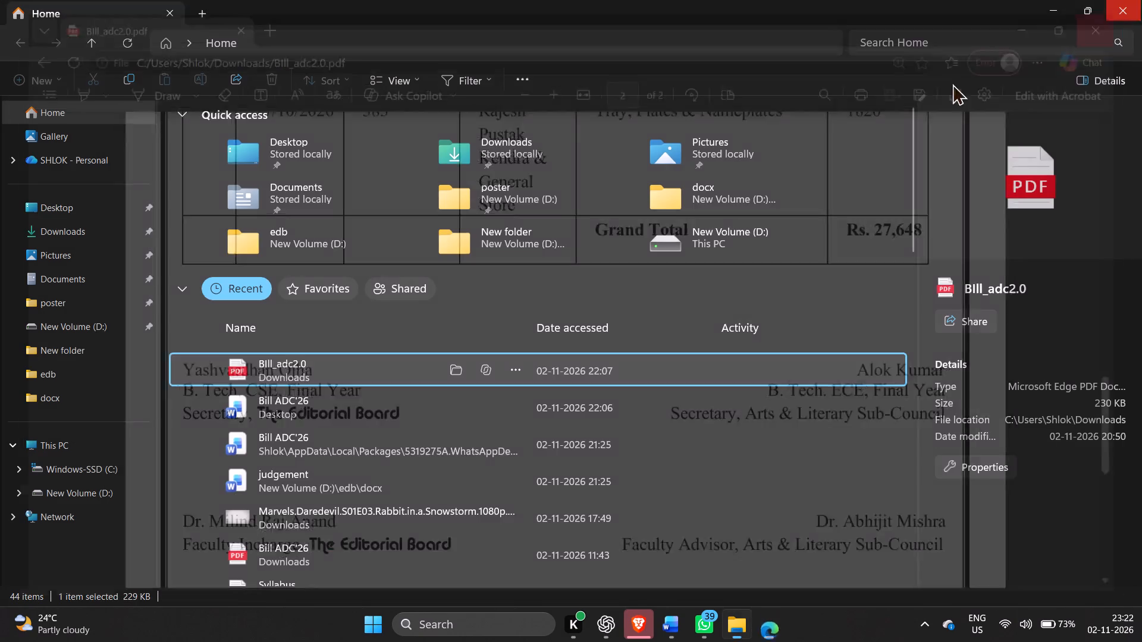
Open the Bill ADC'26 PDF stored in Downloads from the recent files.
double_click(299, 563)
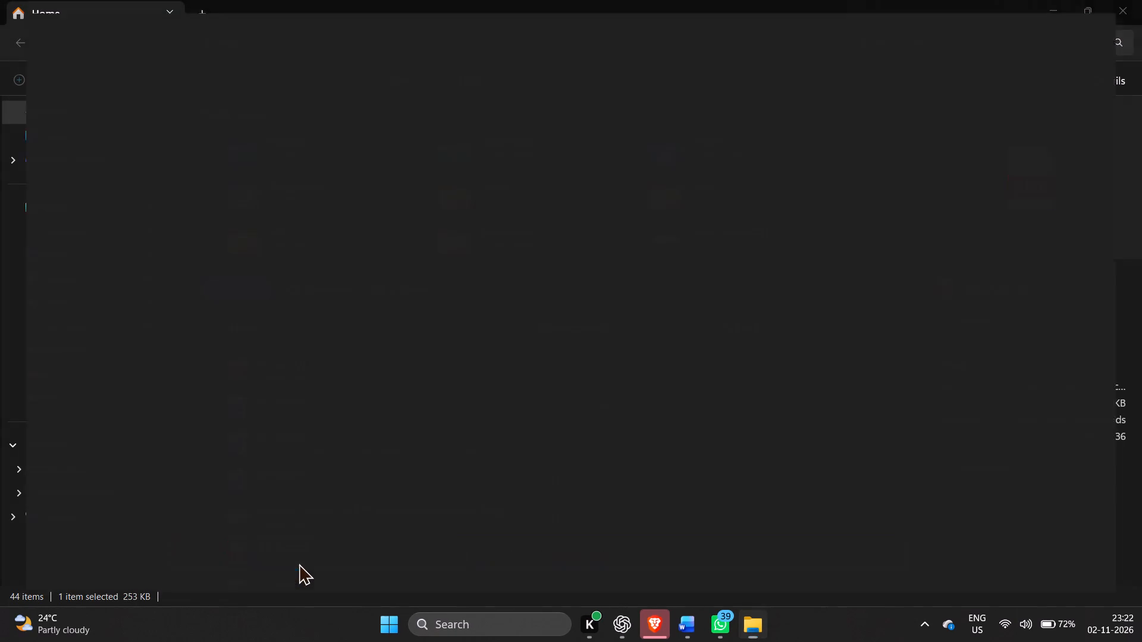
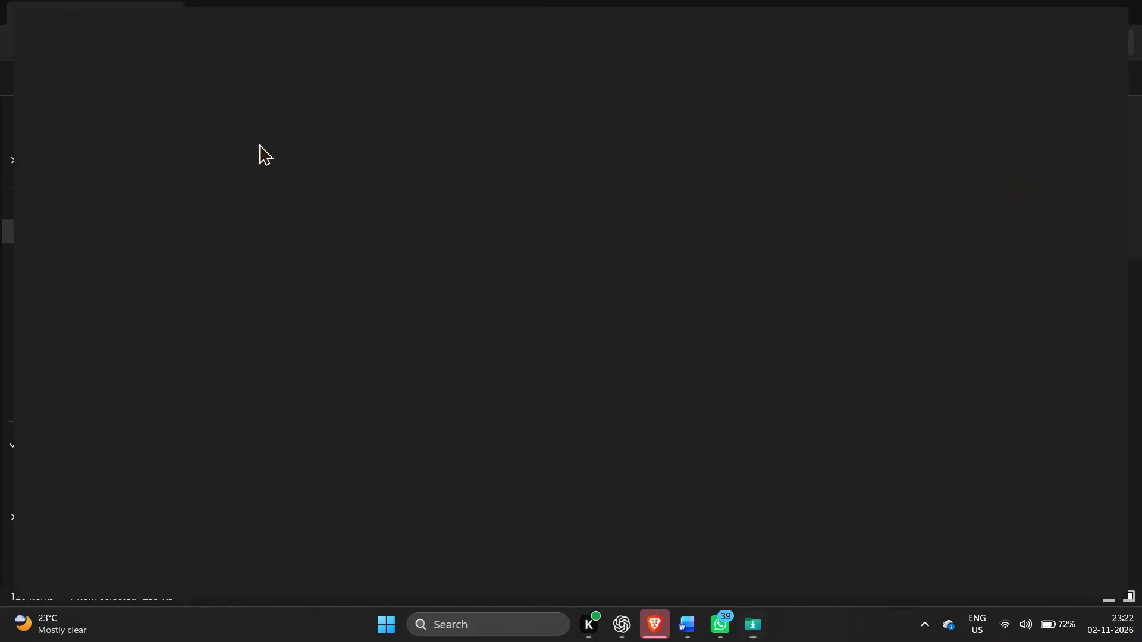
Examine the stationery and refreshments expense tables in the Bill ADC'26 PDF.
scroll(514, 358, down, 10)
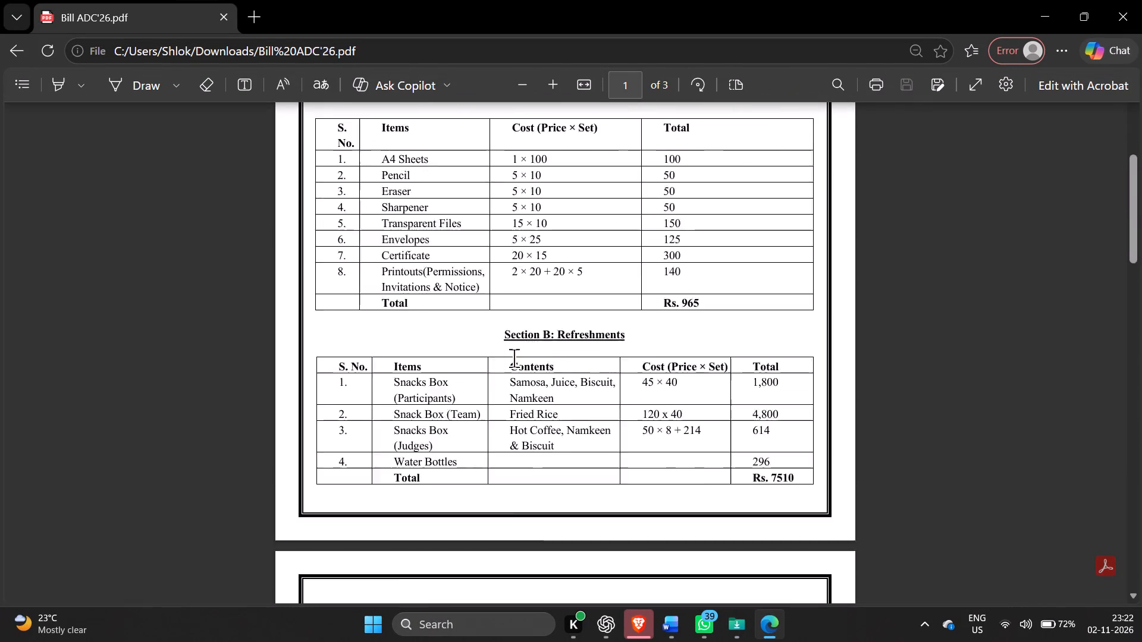
scroll(552, 521, down, 1)
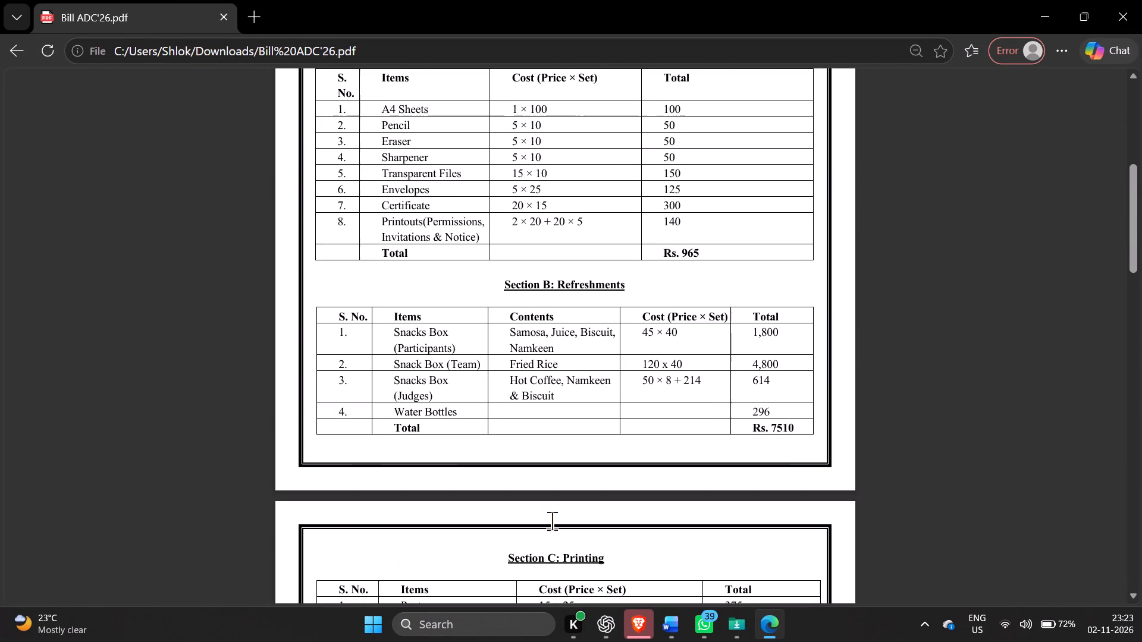
scroll(552, 521, down, 2)
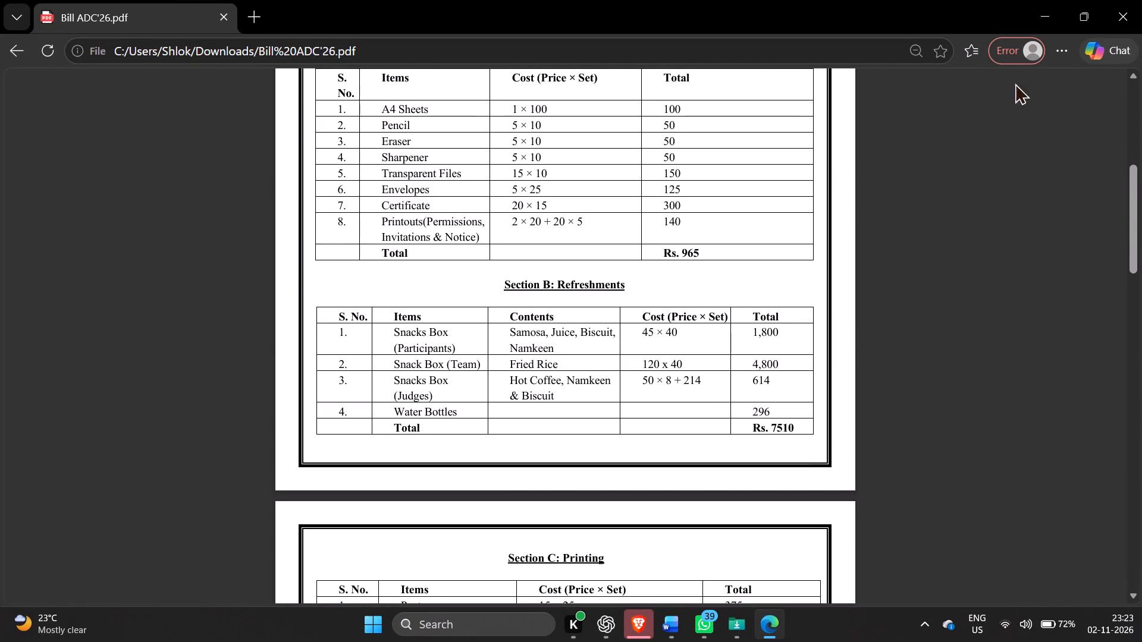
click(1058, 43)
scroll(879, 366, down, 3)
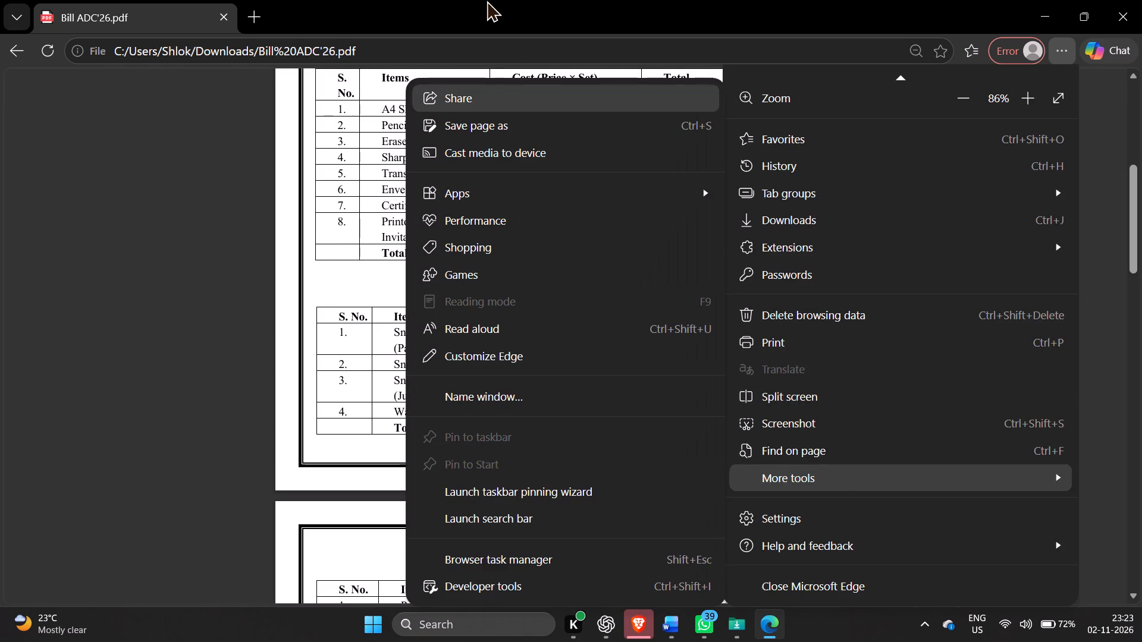
click(164, 328)
scroll(164, 328, up, 6)
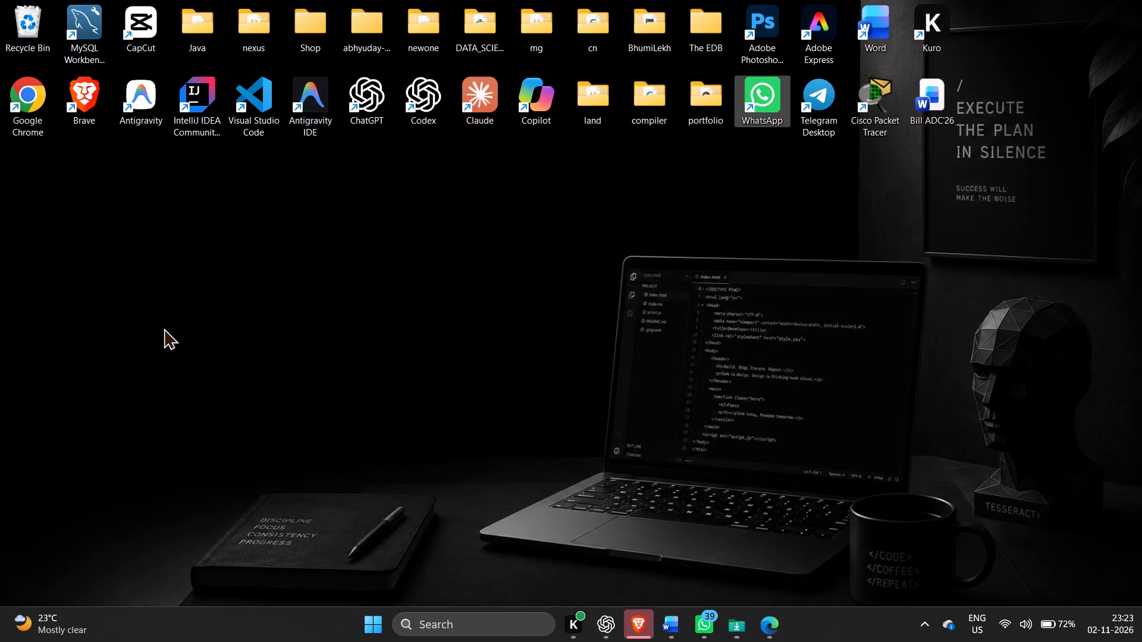
double_click(18, 86)
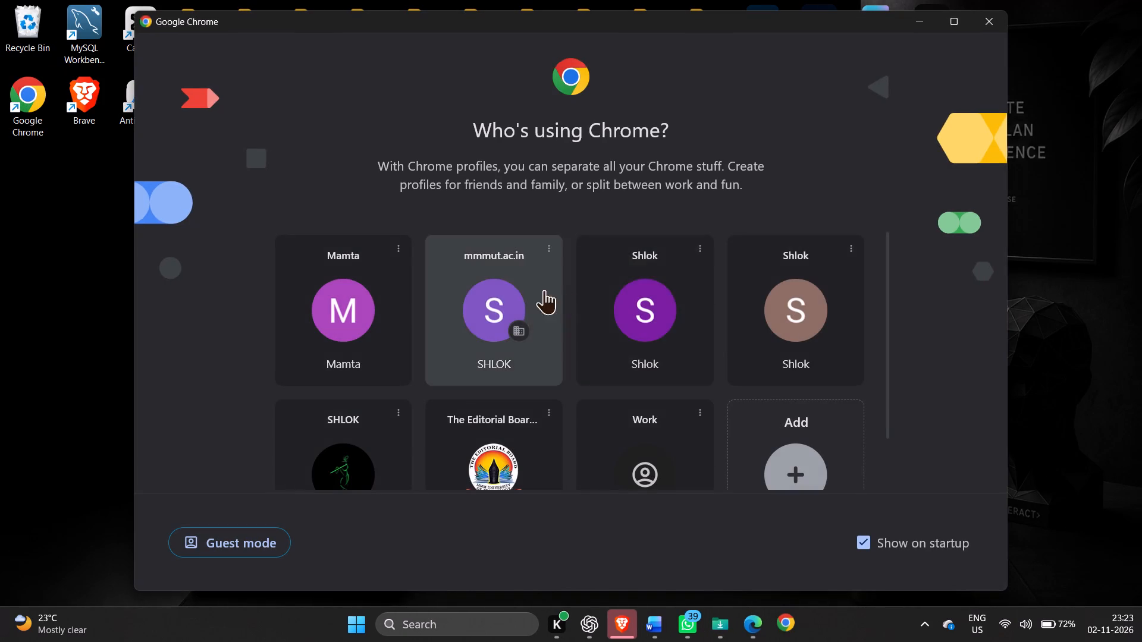
click(653, 298)
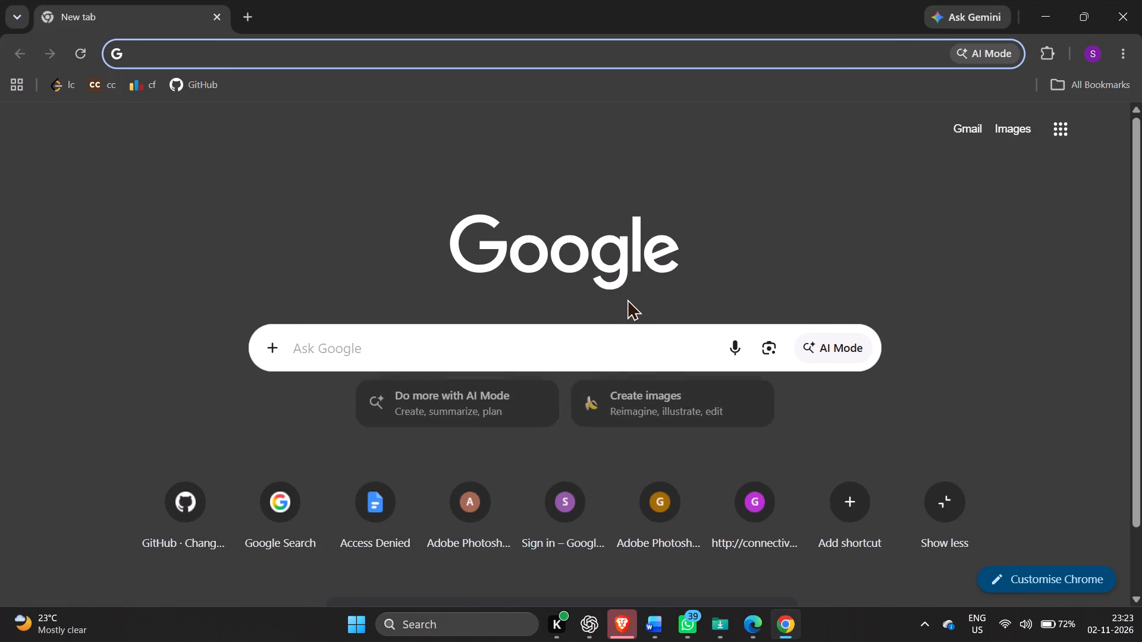
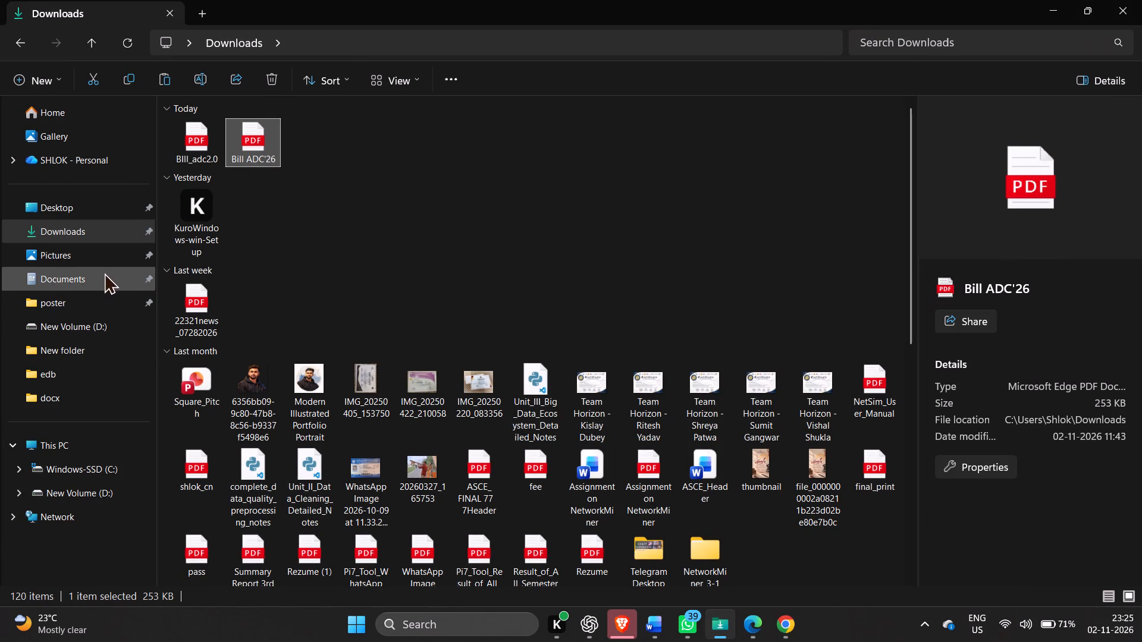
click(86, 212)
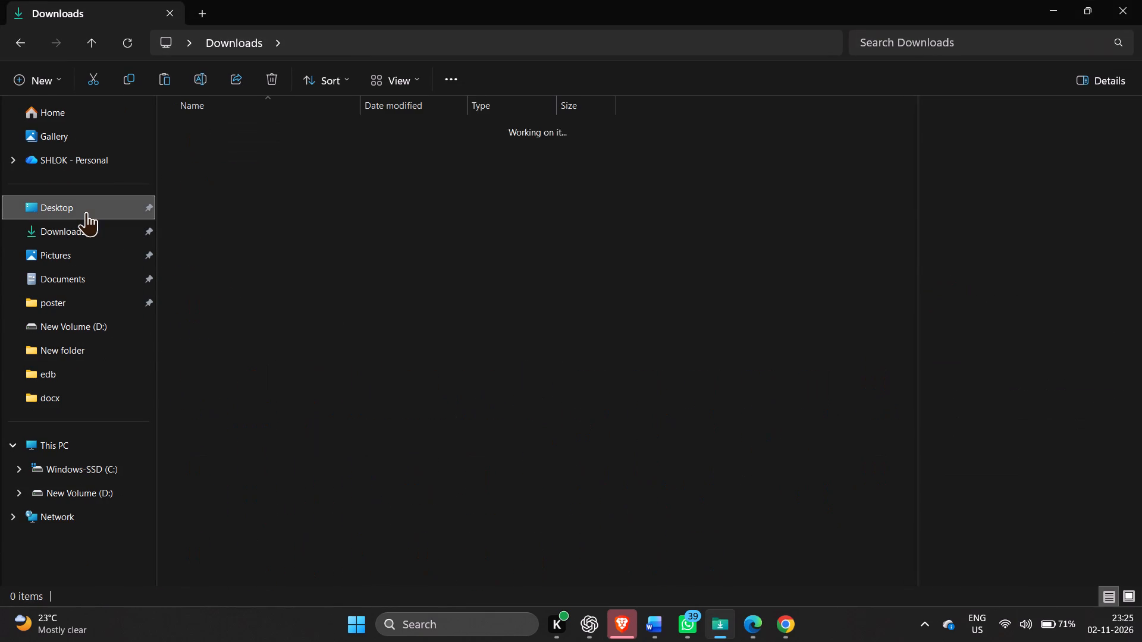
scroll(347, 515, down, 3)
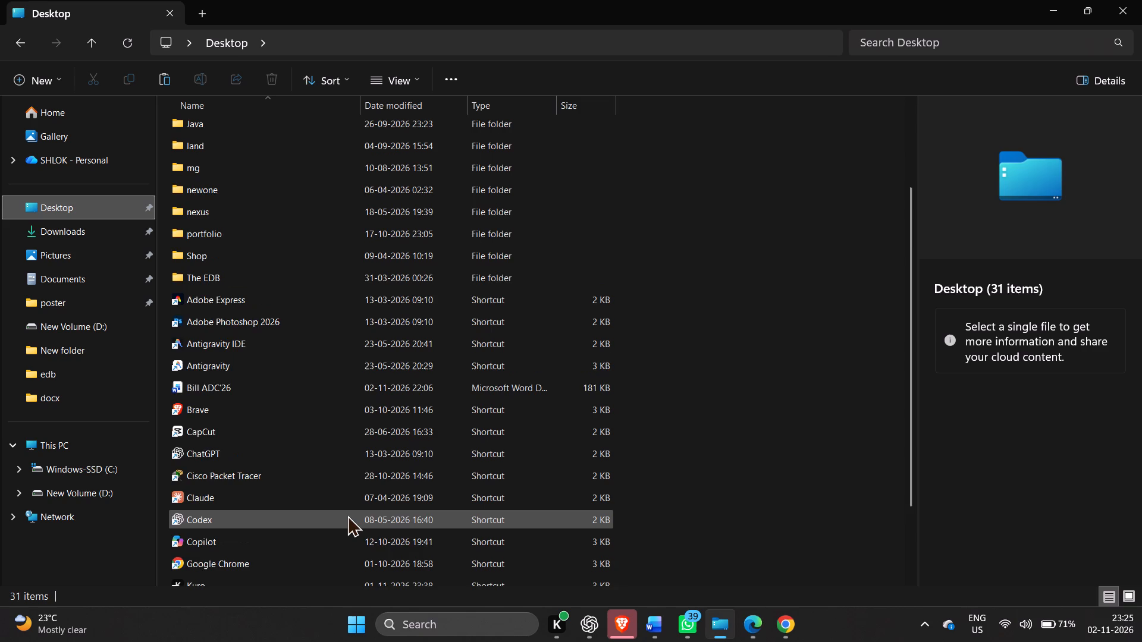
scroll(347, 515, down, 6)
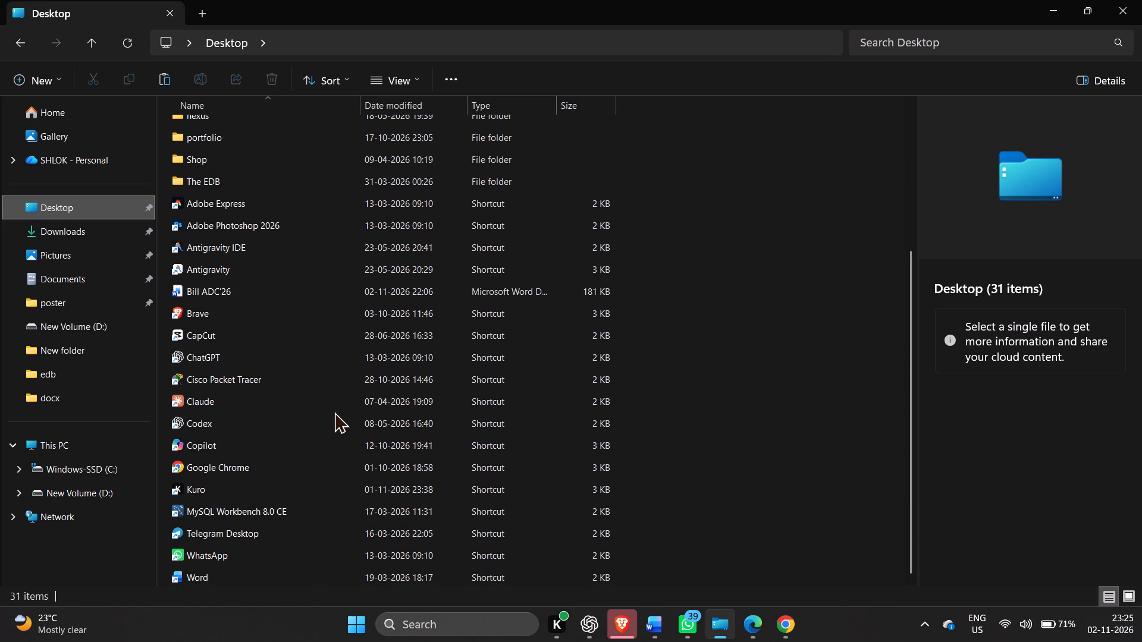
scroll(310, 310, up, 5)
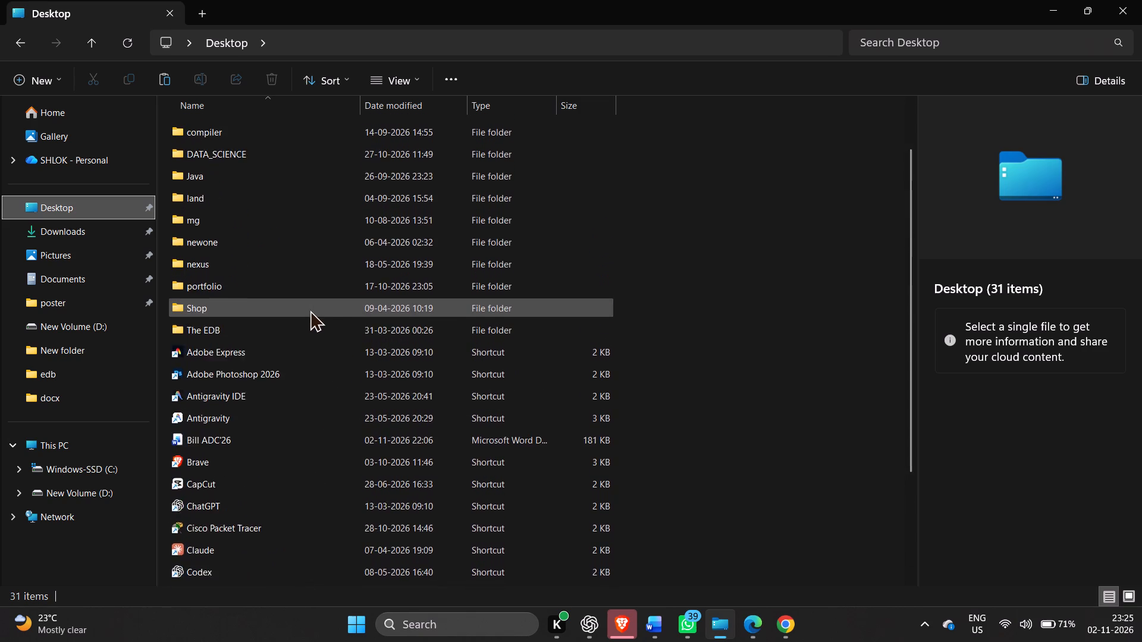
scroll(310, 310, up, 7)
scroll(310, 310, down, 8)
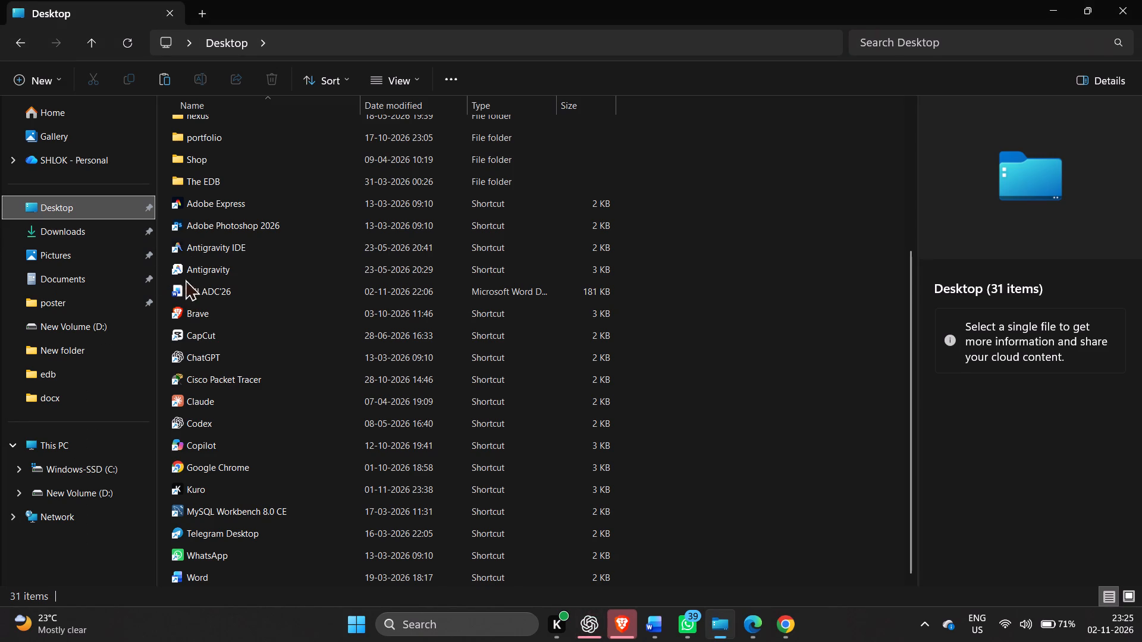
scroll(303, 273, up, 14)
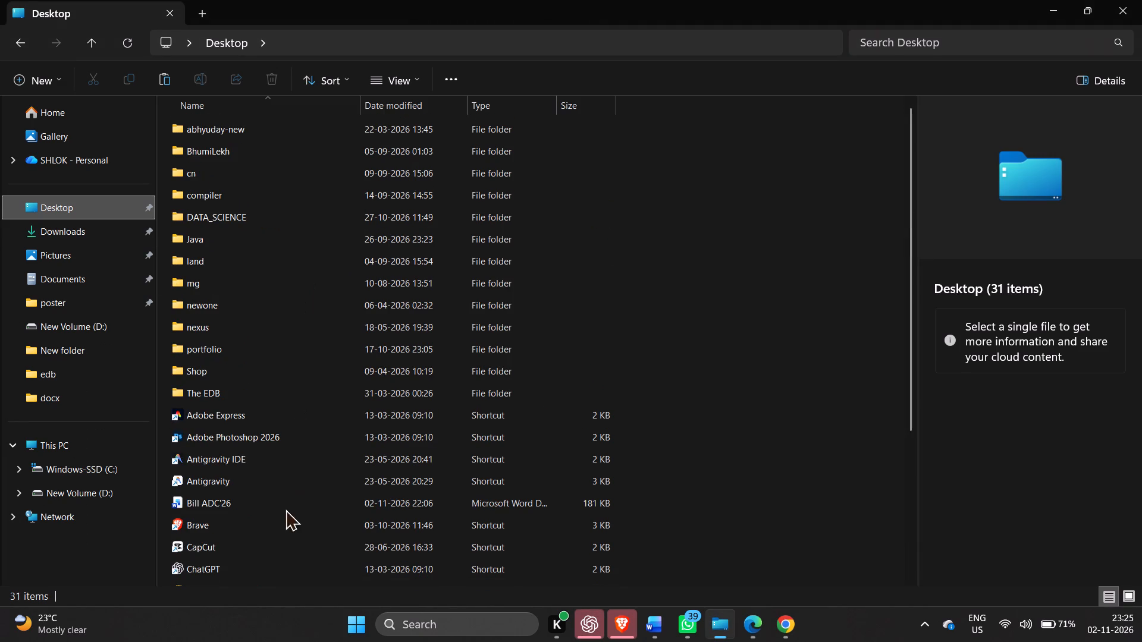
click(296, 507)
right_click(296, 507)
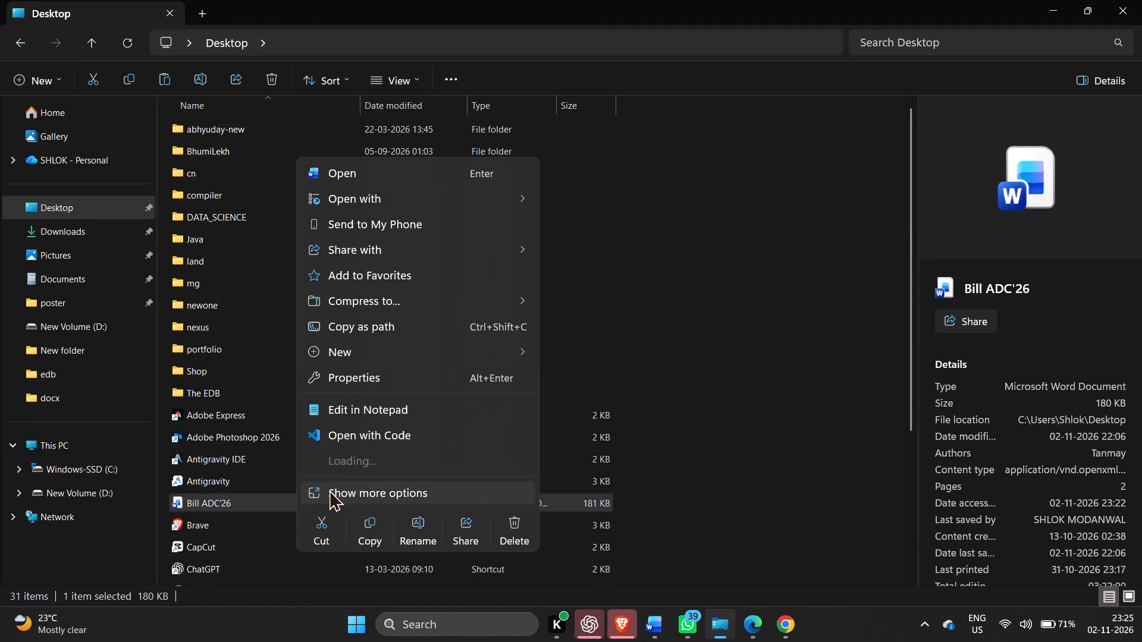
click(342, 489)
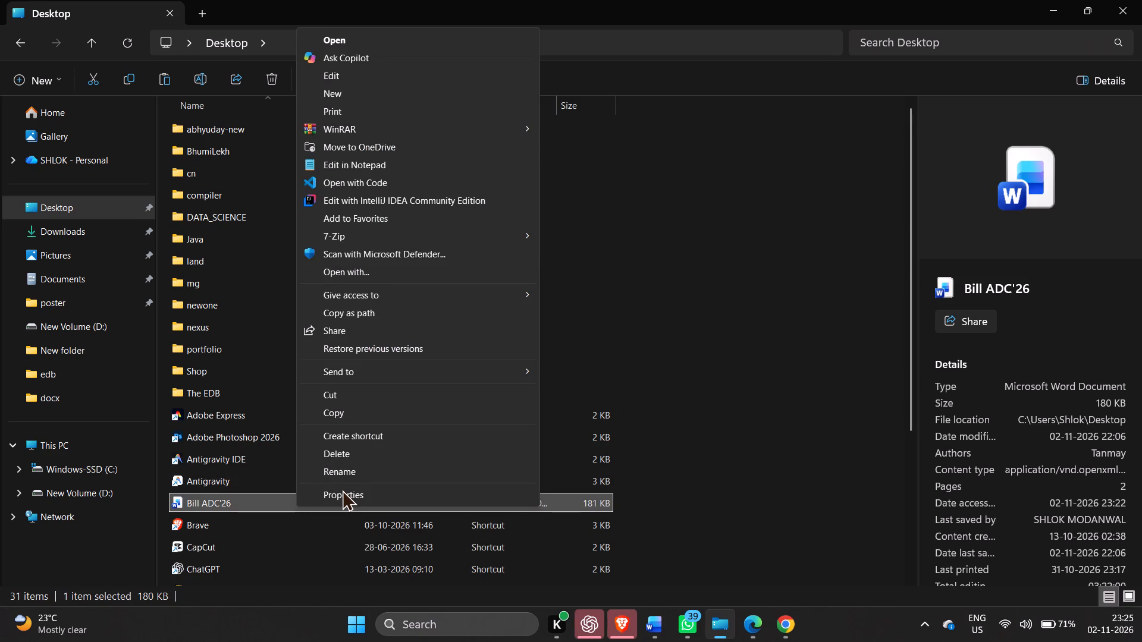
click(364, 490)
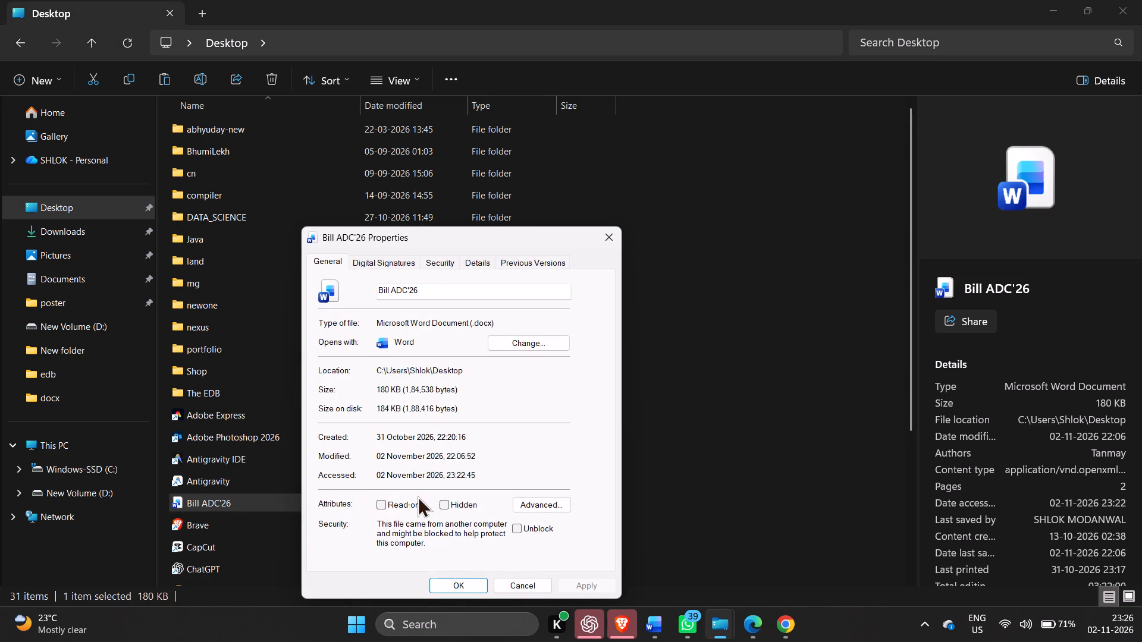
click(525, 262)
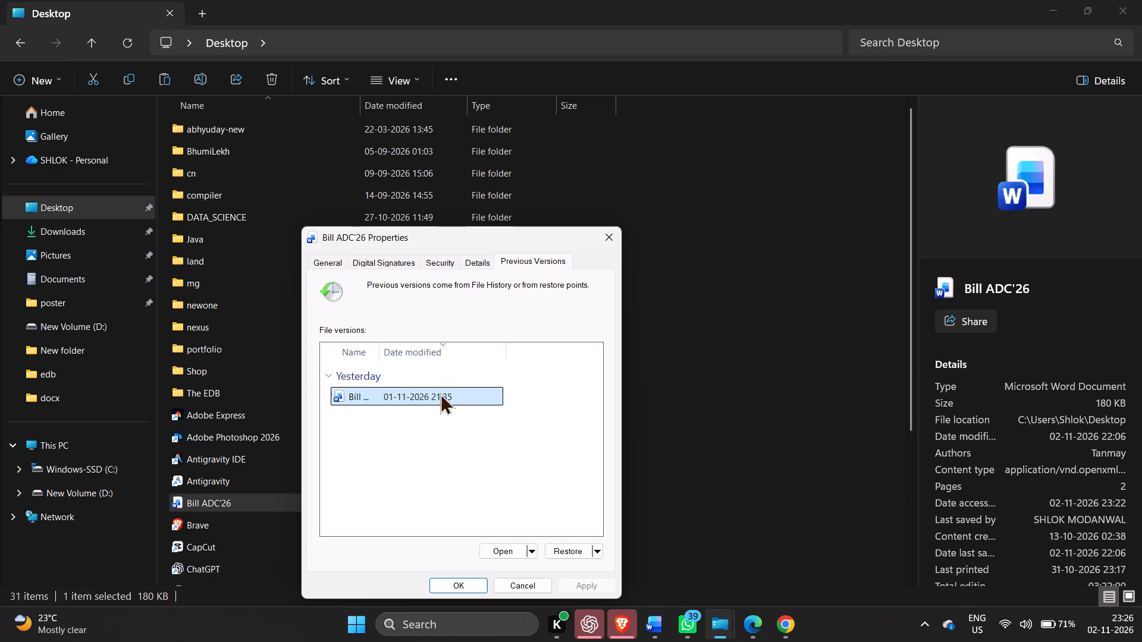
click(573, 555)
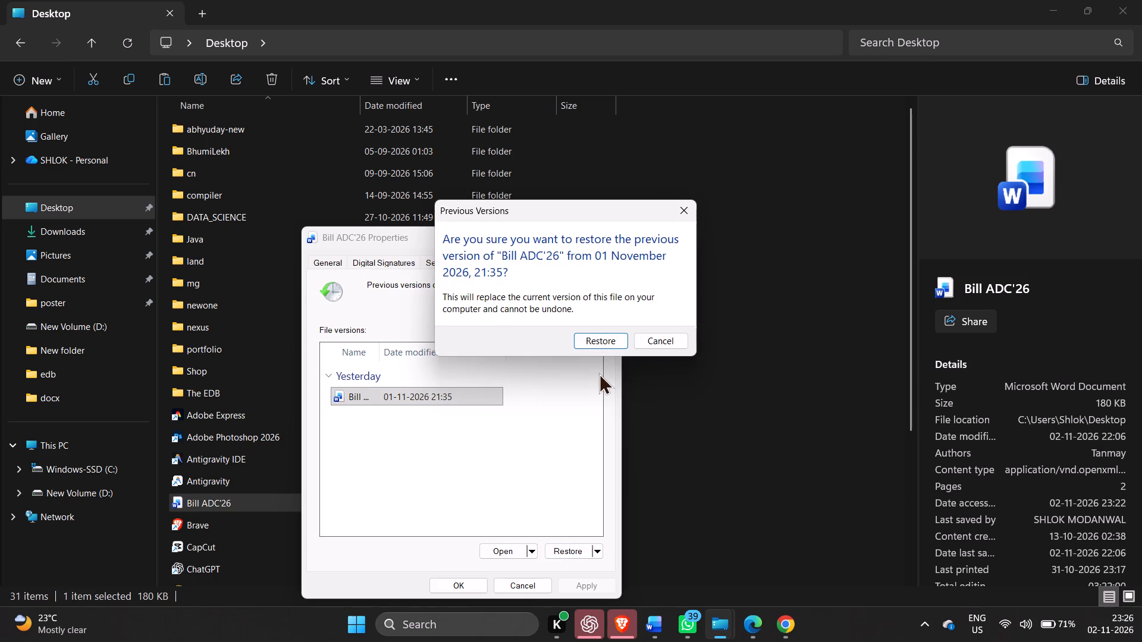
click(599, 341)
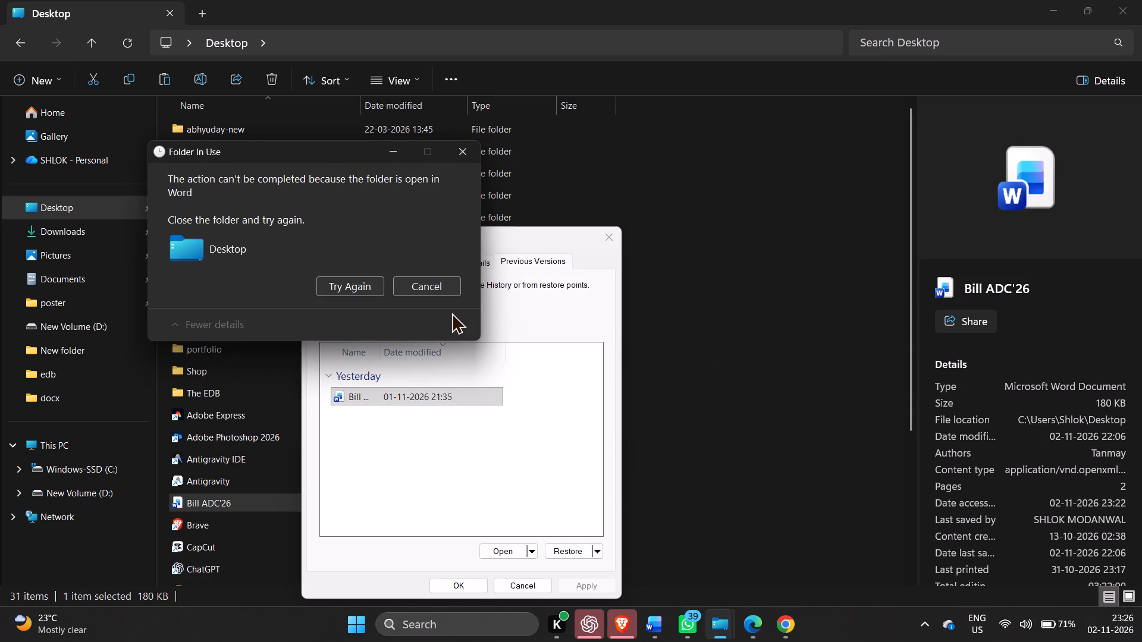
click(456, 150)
Switch to Word and close the open Bill ADC'26 document.
click(651, 629)
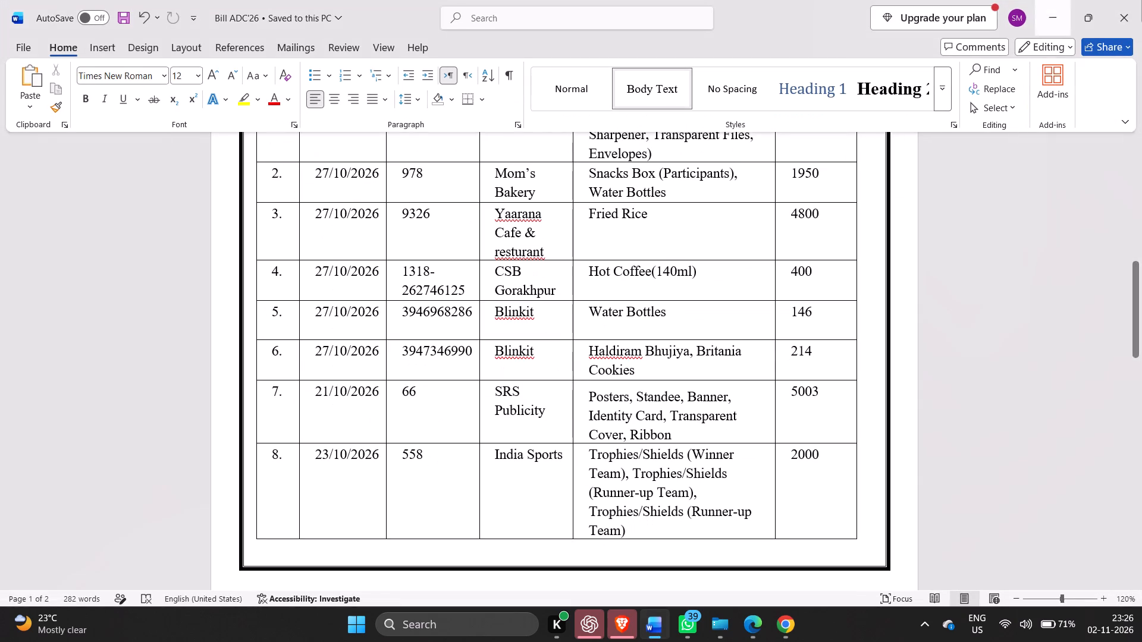
click(1141, 0)
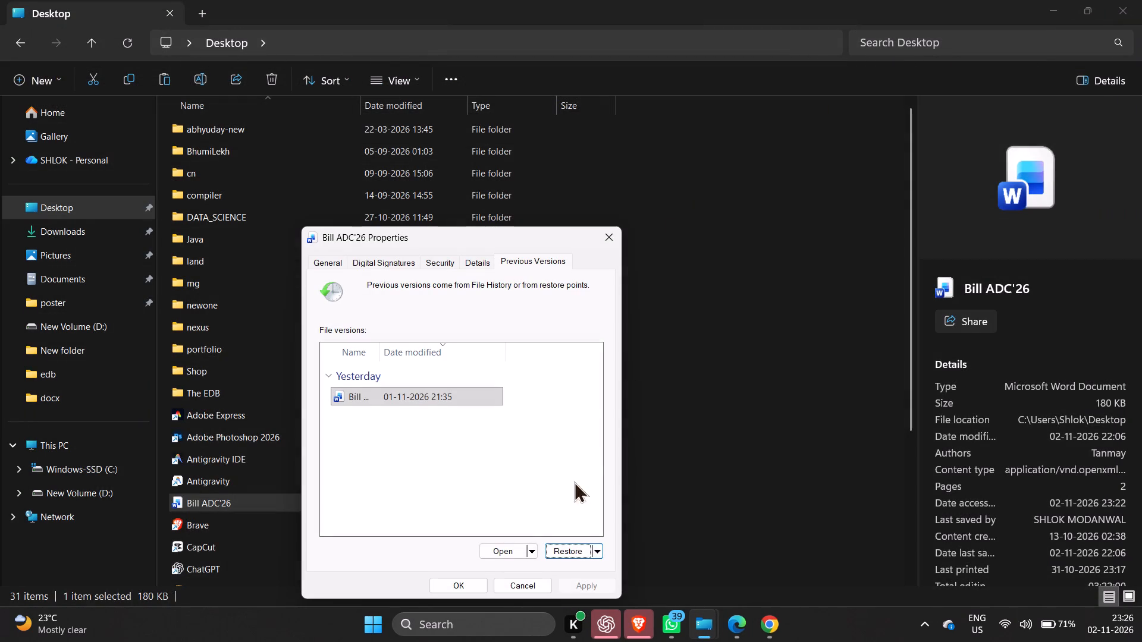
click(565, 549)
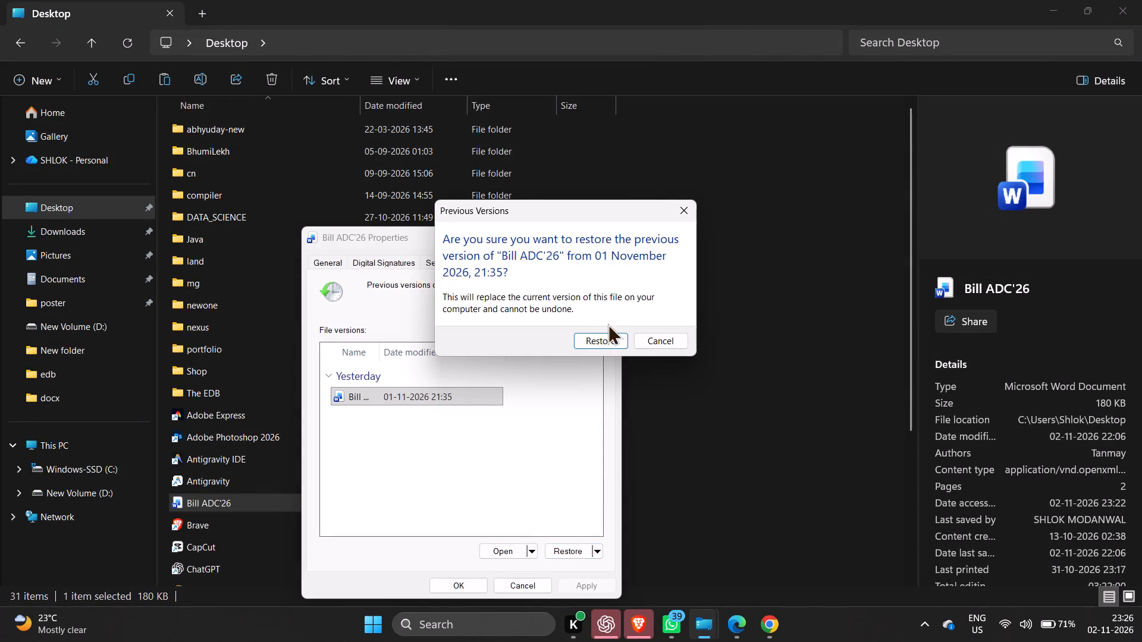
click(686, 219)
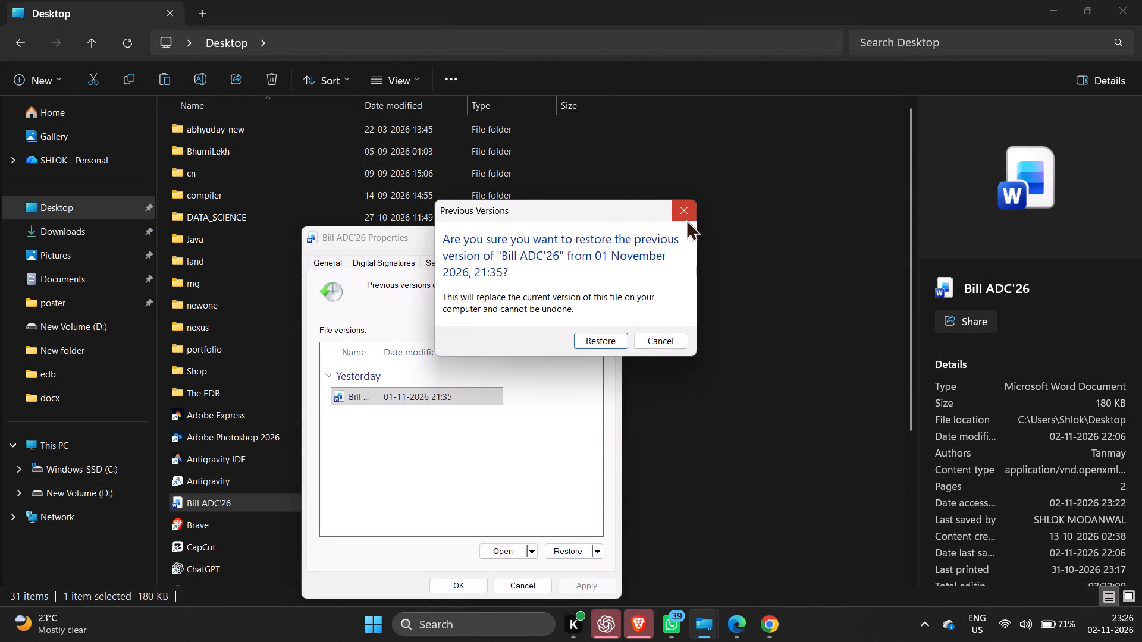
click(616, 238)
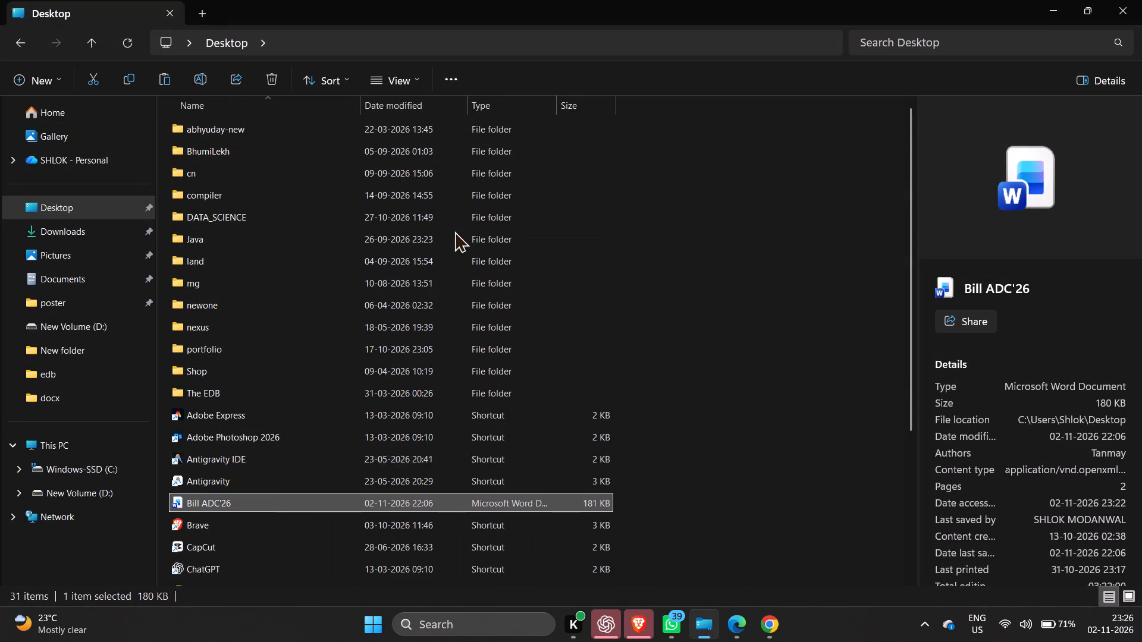
Copy the Bill ADC'26 Word document from the Desktop folder to New Volume (D:).
click(298, 496)
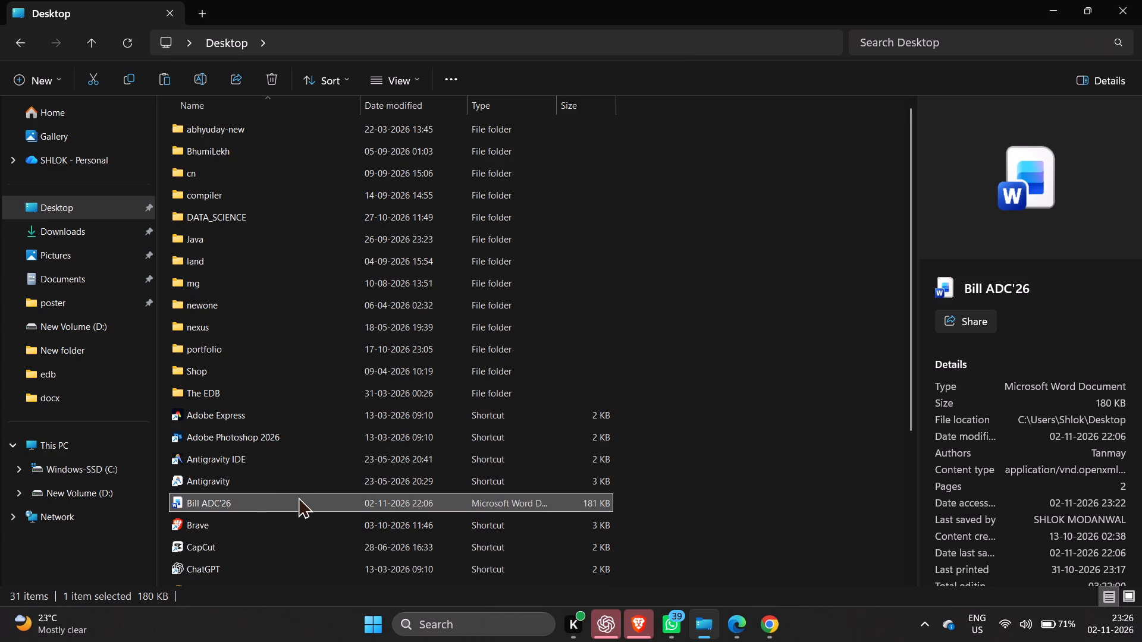
key(ctrl+c)
click(294, 503)
key(ctrl+c)
click(79, 319)
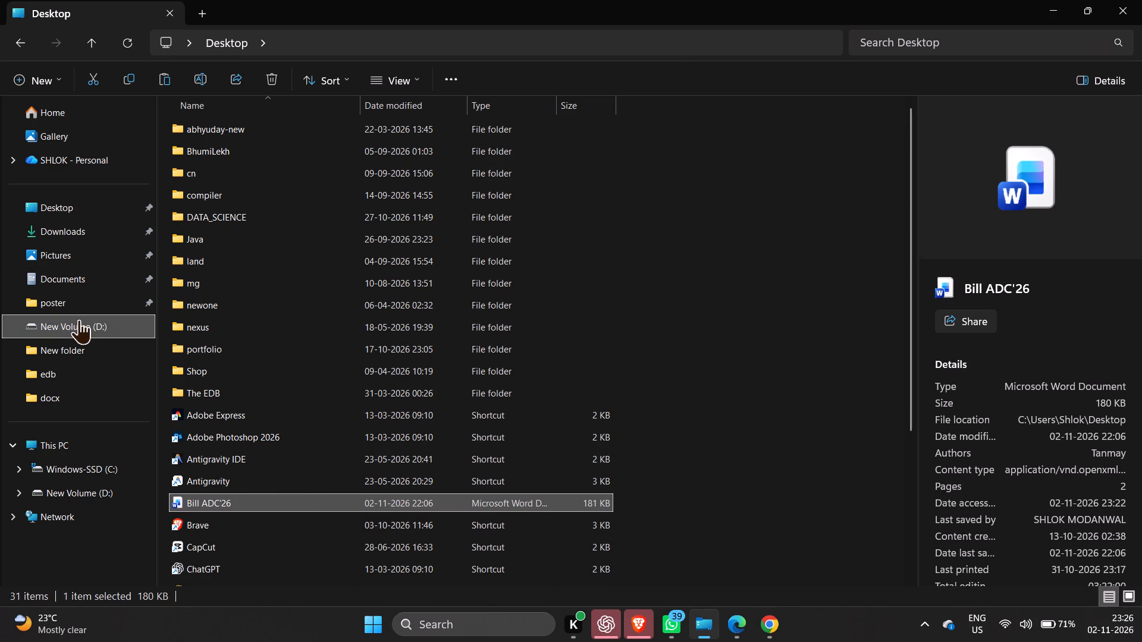
click(560, 505)
key(ctrl+v)
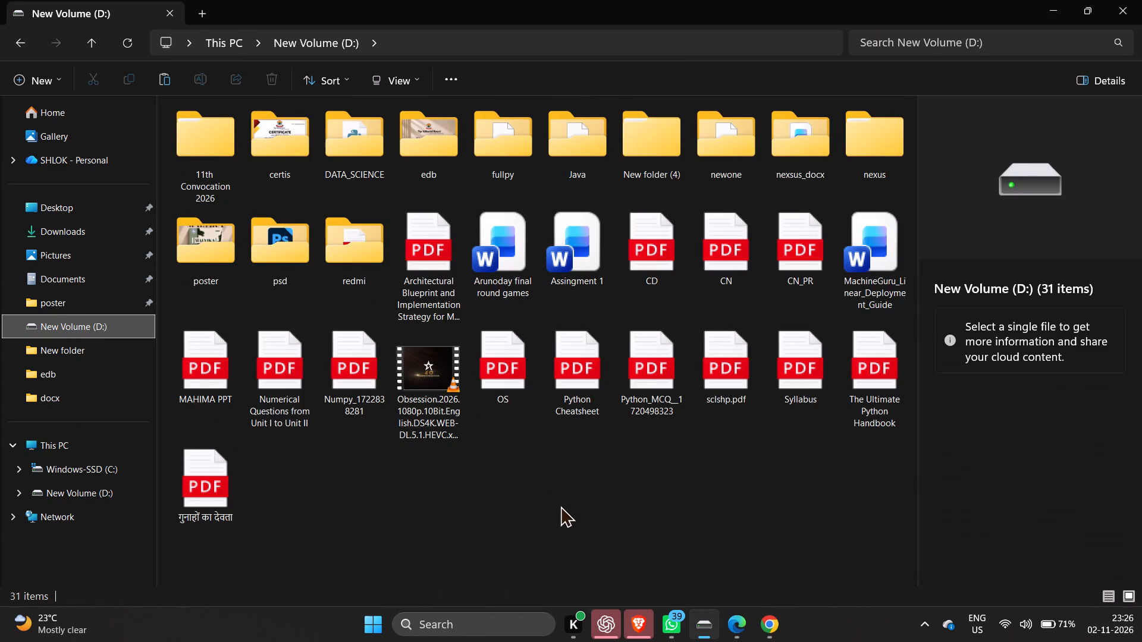
Rename the Bill ADC'26 copy on New Volume (D:) as "lauda".
right_click(266, 461)
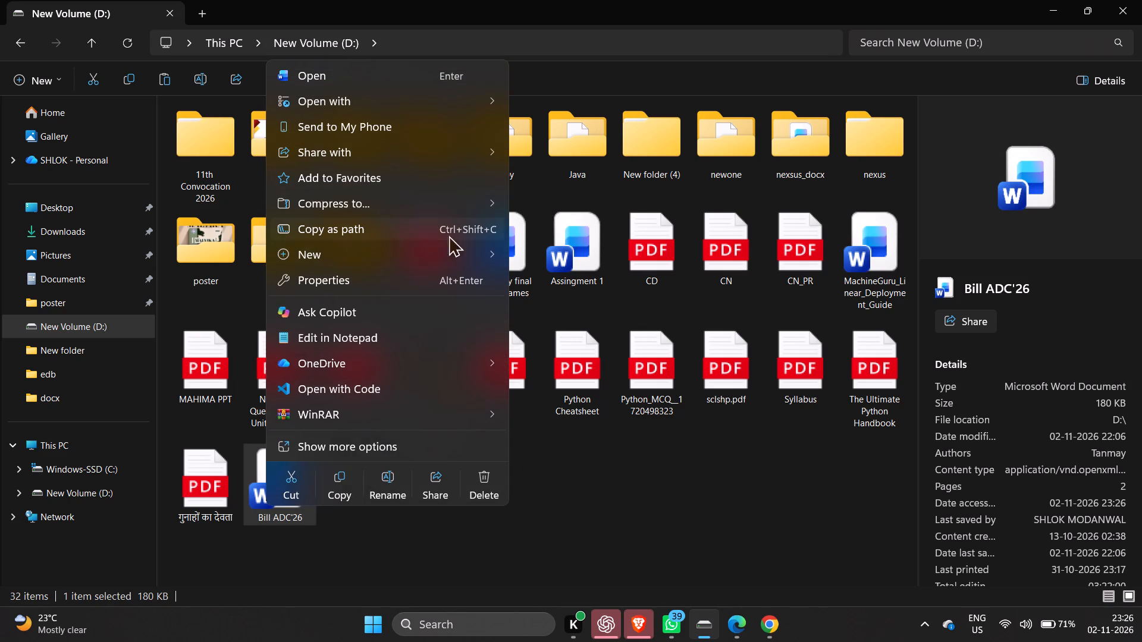
click(388, 480)
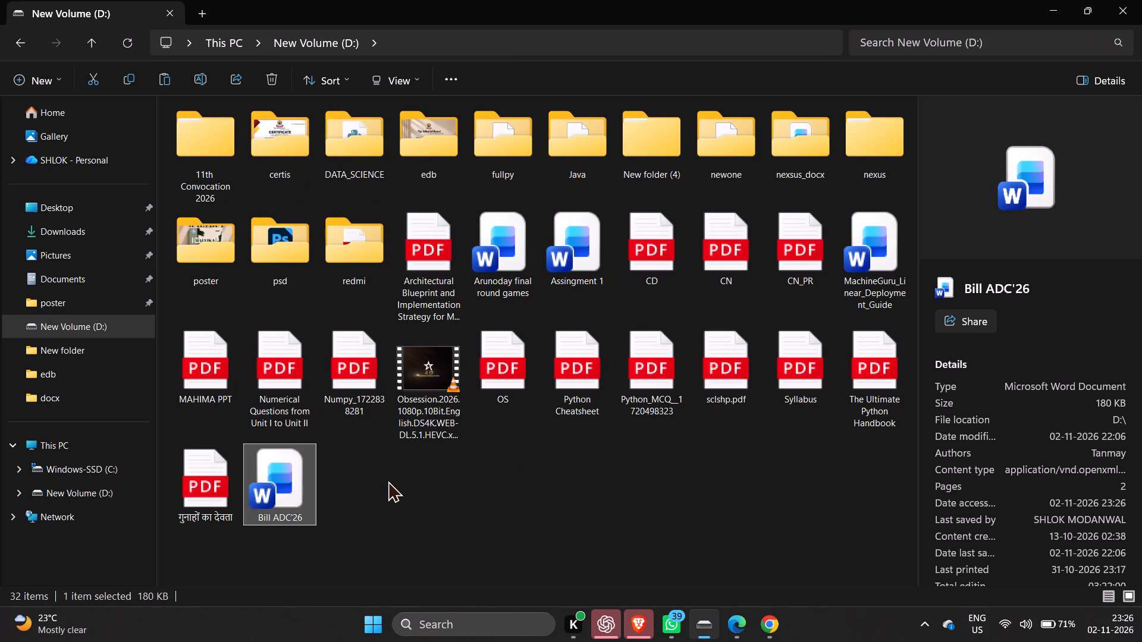
key(BackSpace)
text(lauda)
key(Return)
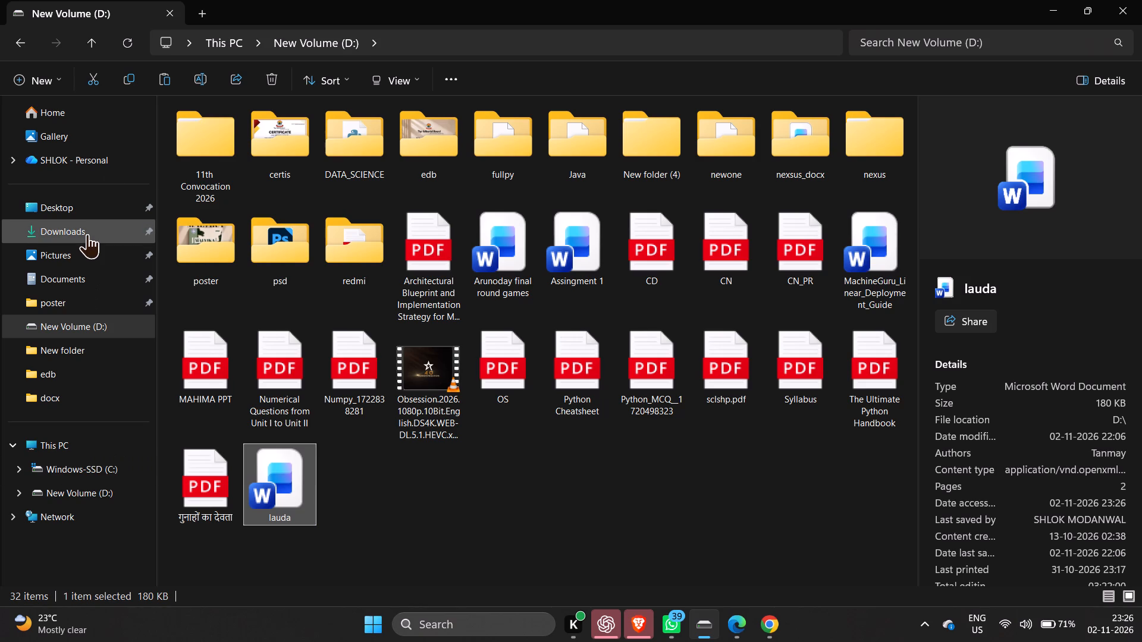
click(87, 235)
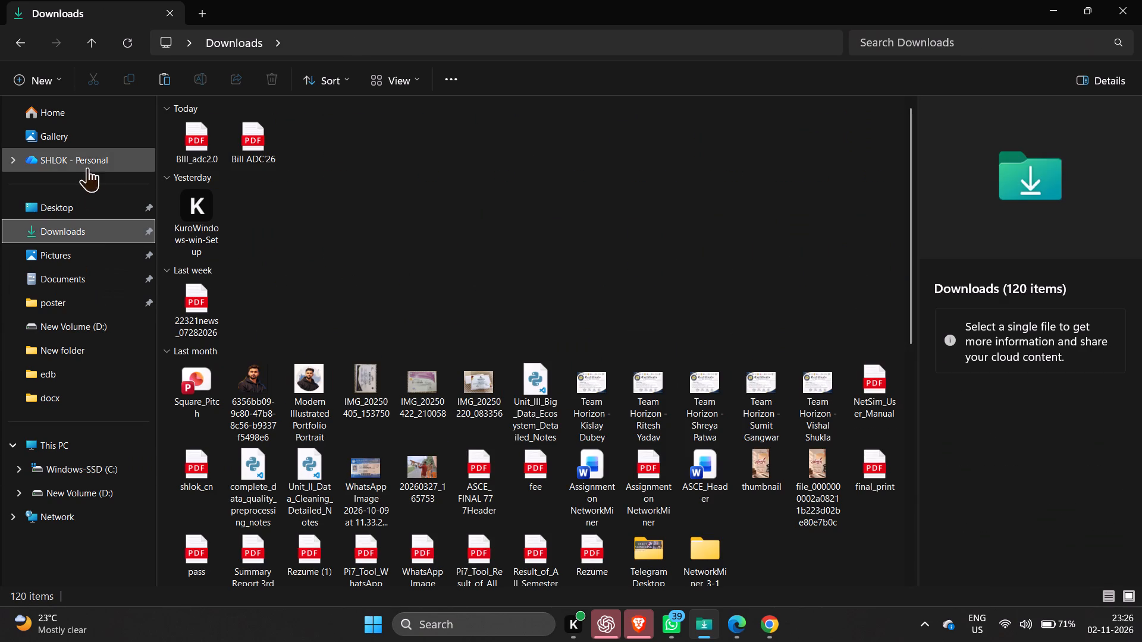
click(85, 202)
scroll(283, 450, down, 2)
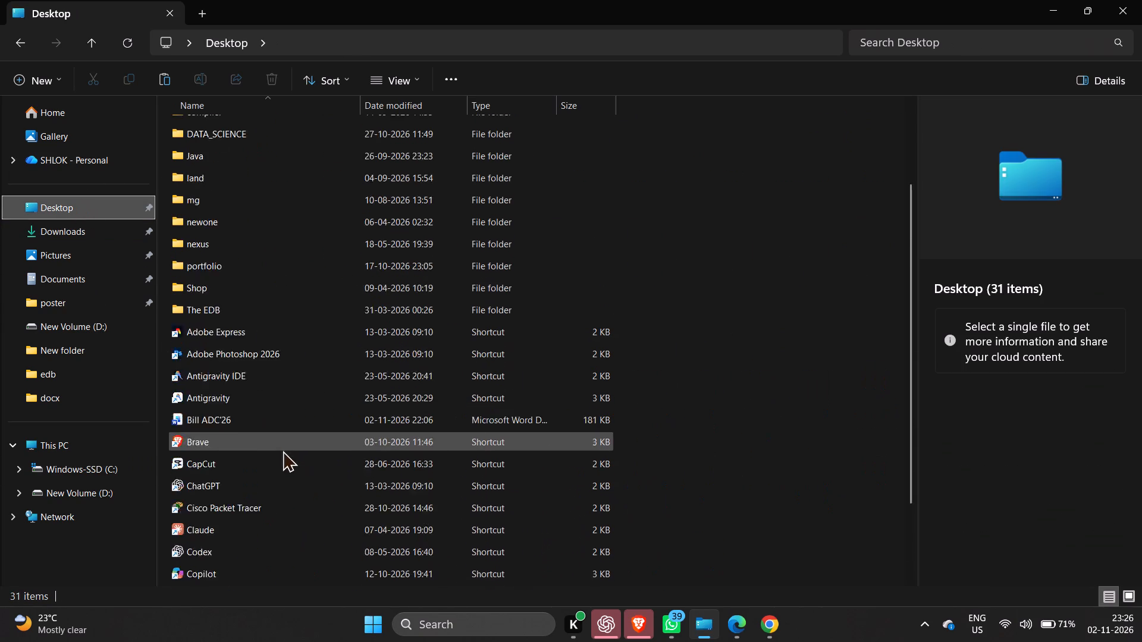
scroll(283, 450, down, 5)
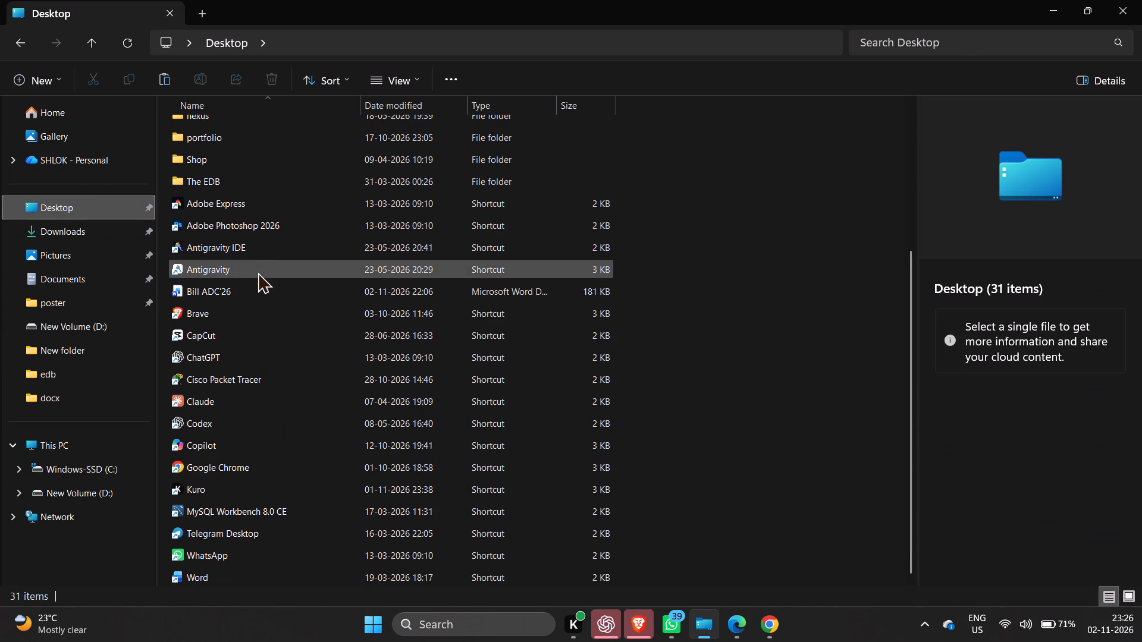
click(258, 283)
right_click(258, 283)
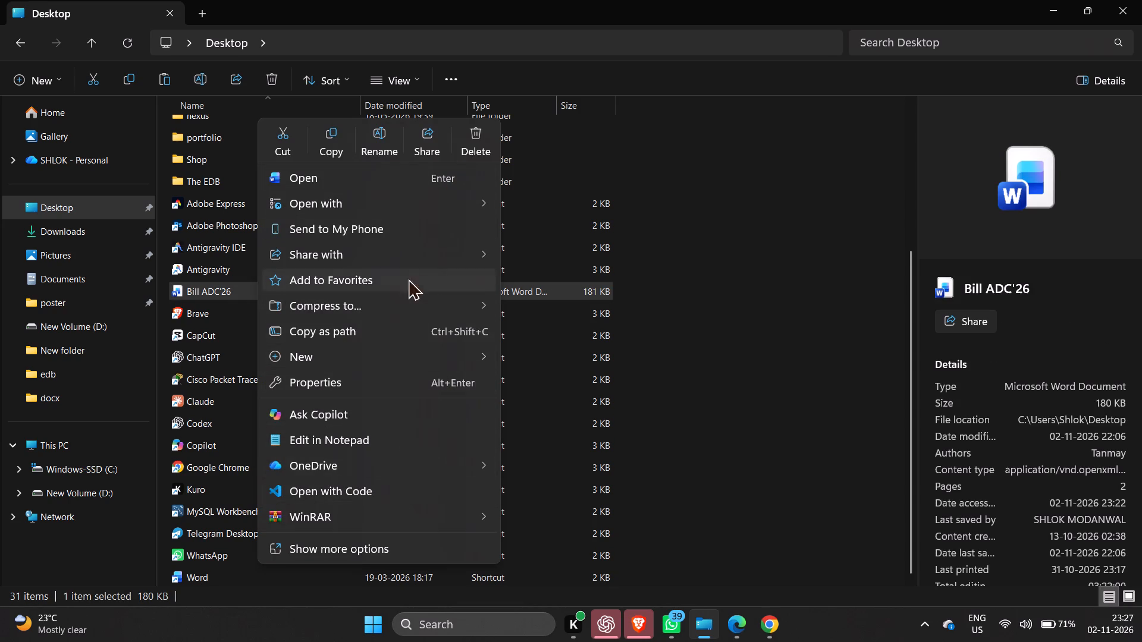
click(419, 380)
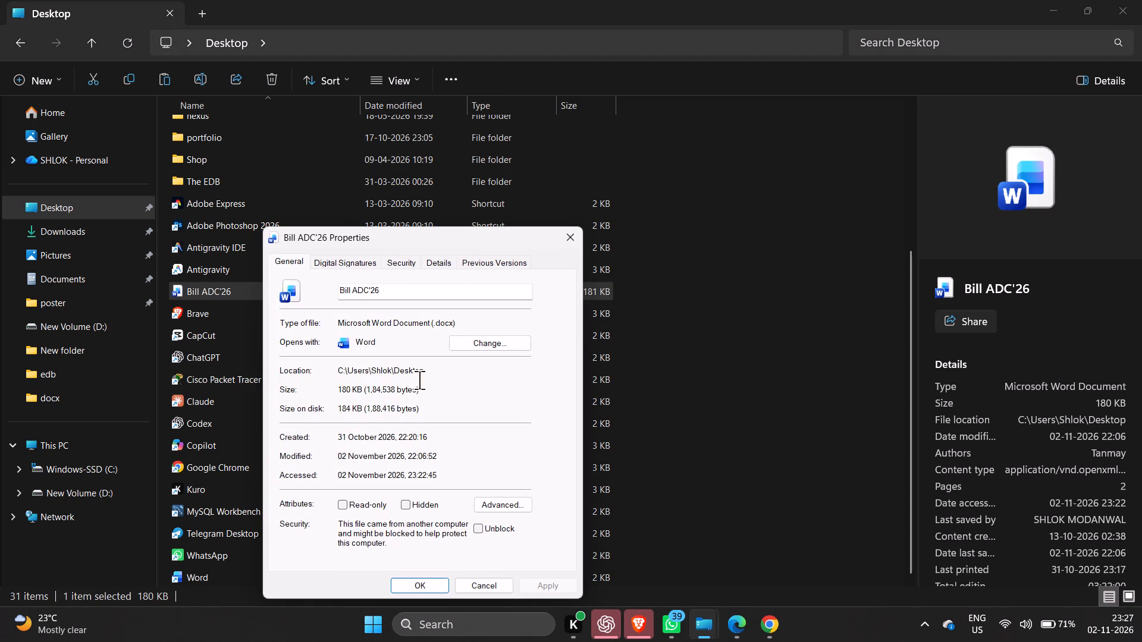
click(497, 263)
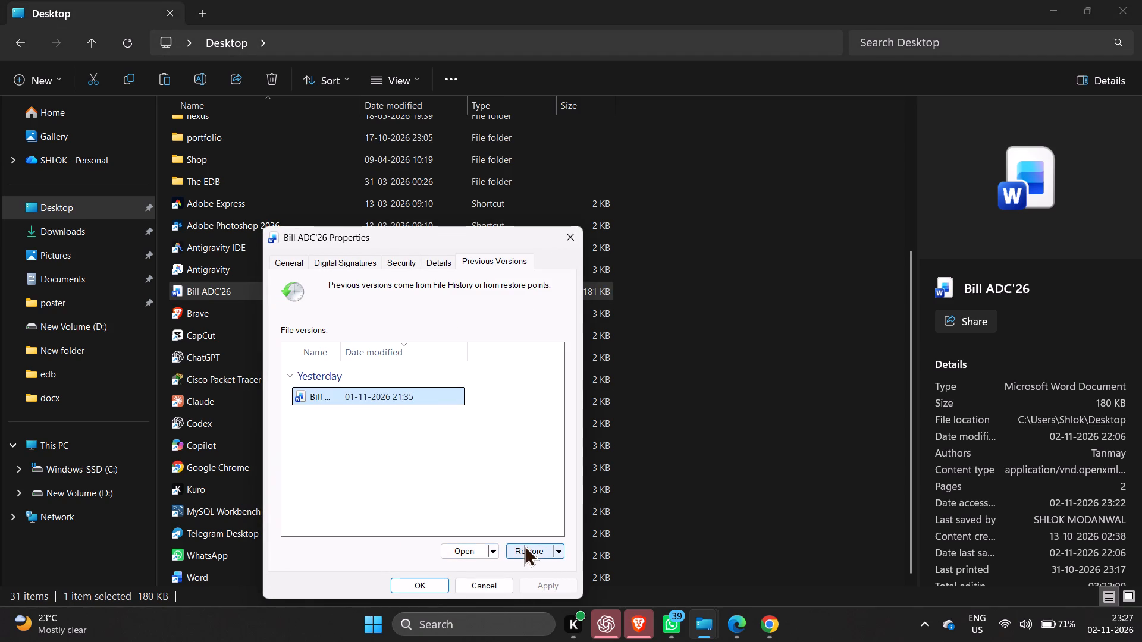
click(524, 543)
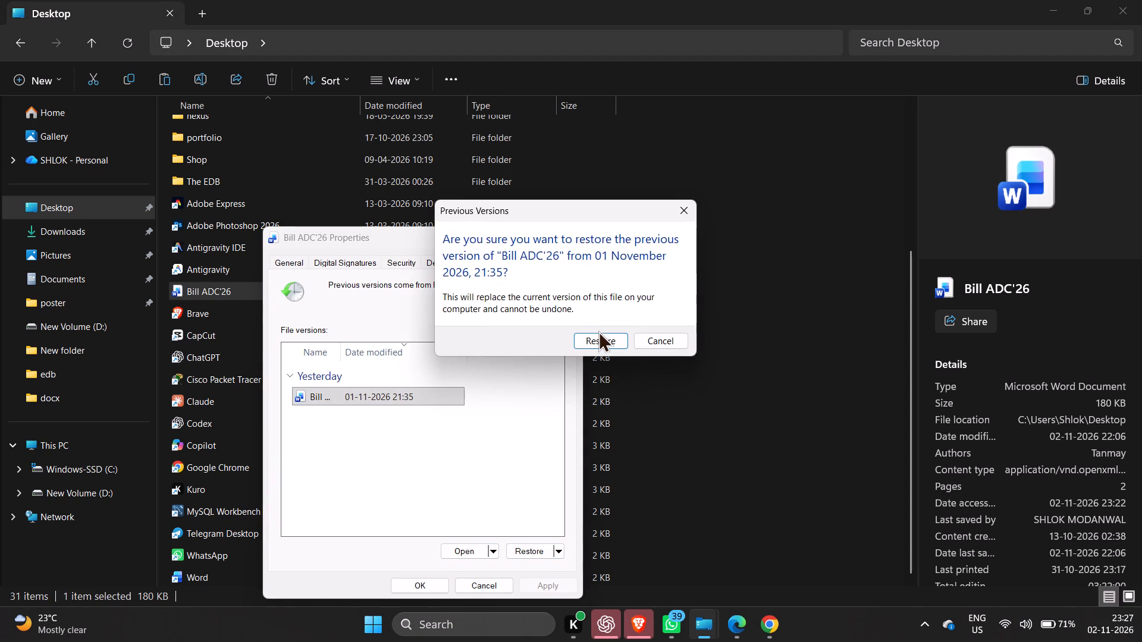
click(601, 335)
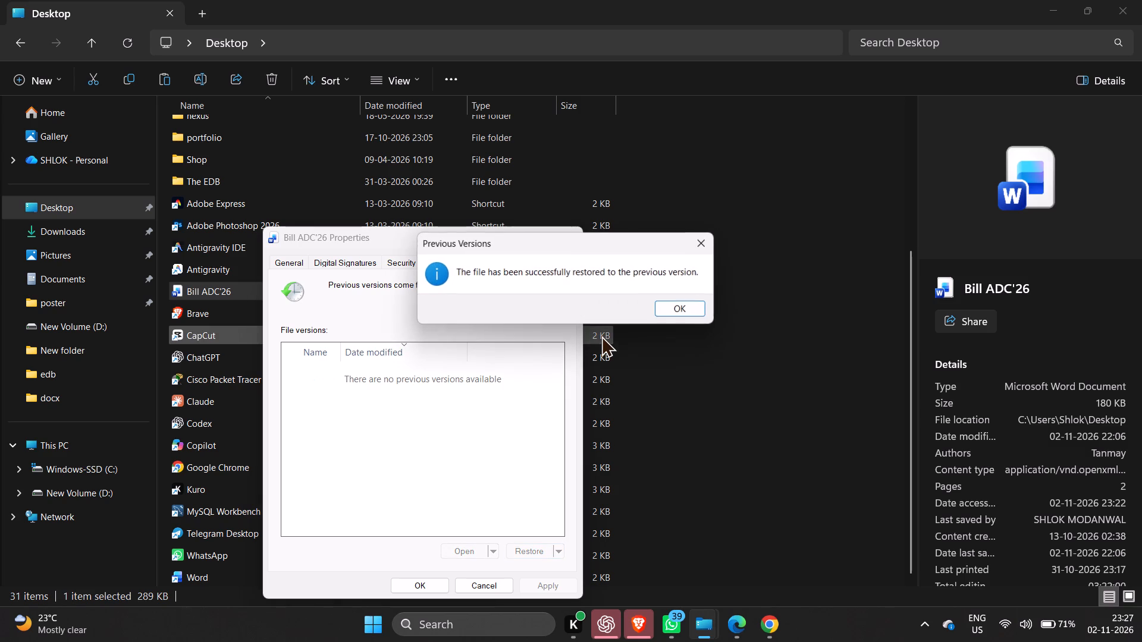
click(679, 304)
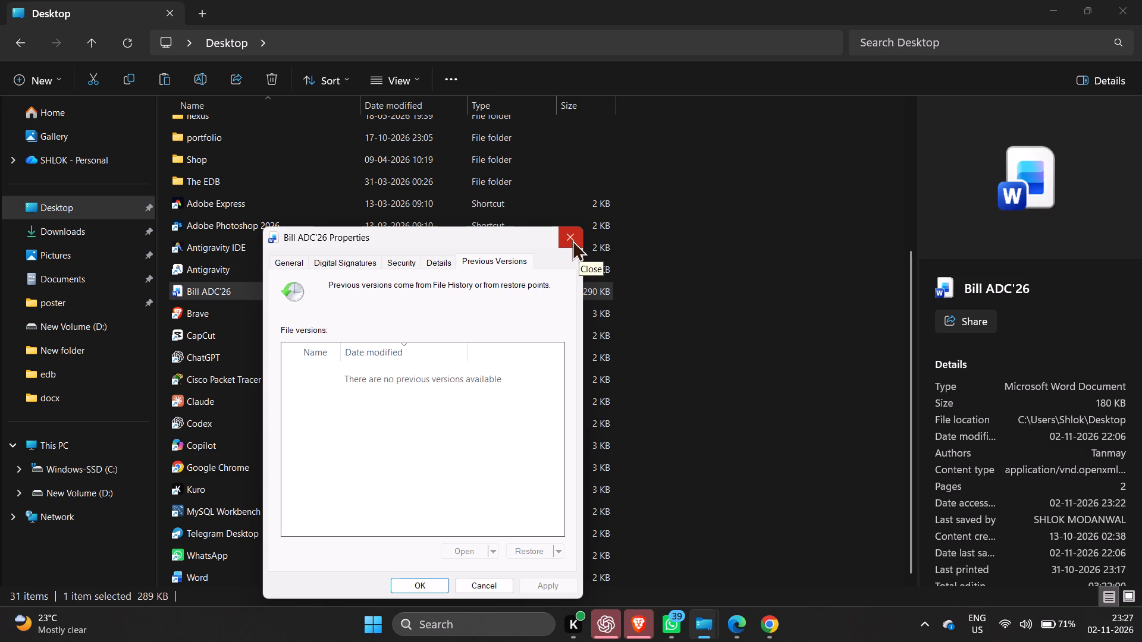
click(572, 240)
scroll(360, 308, down, 5)
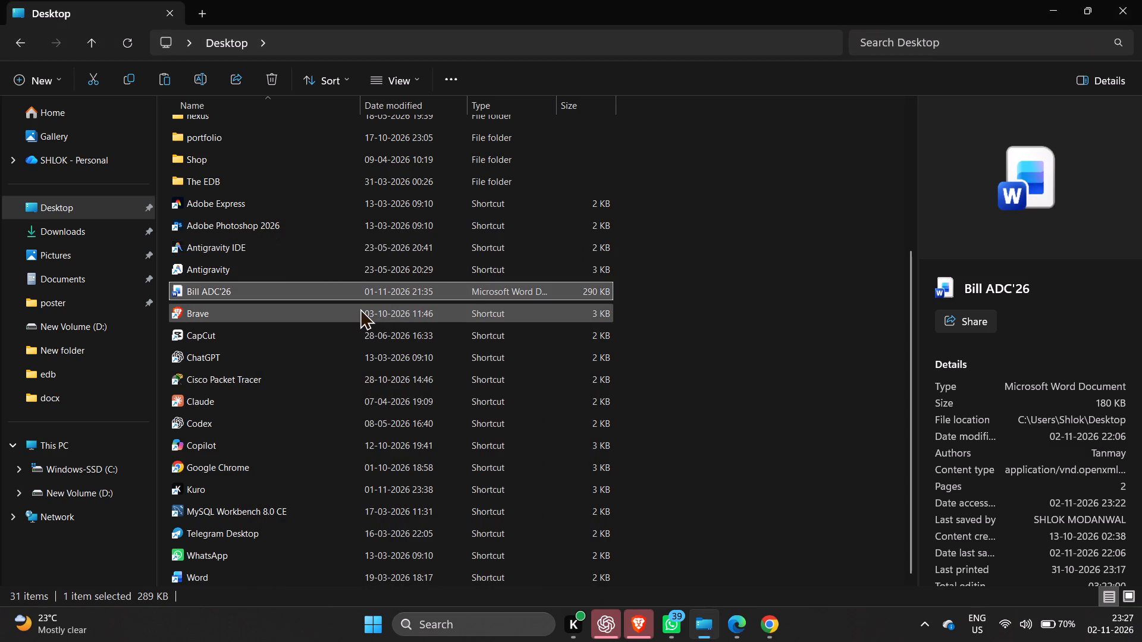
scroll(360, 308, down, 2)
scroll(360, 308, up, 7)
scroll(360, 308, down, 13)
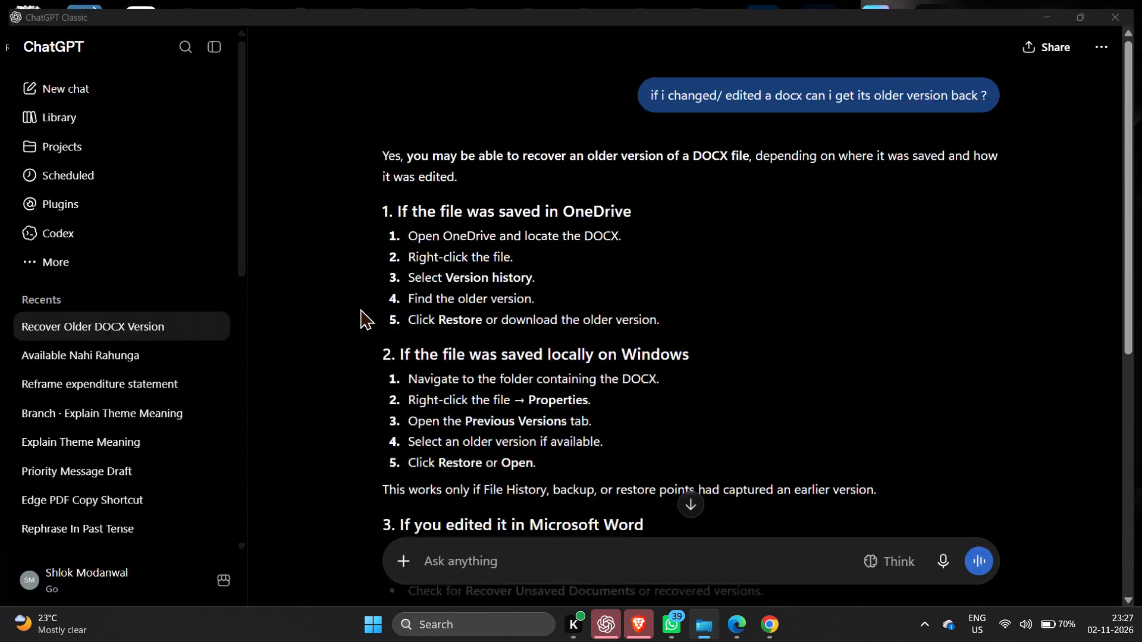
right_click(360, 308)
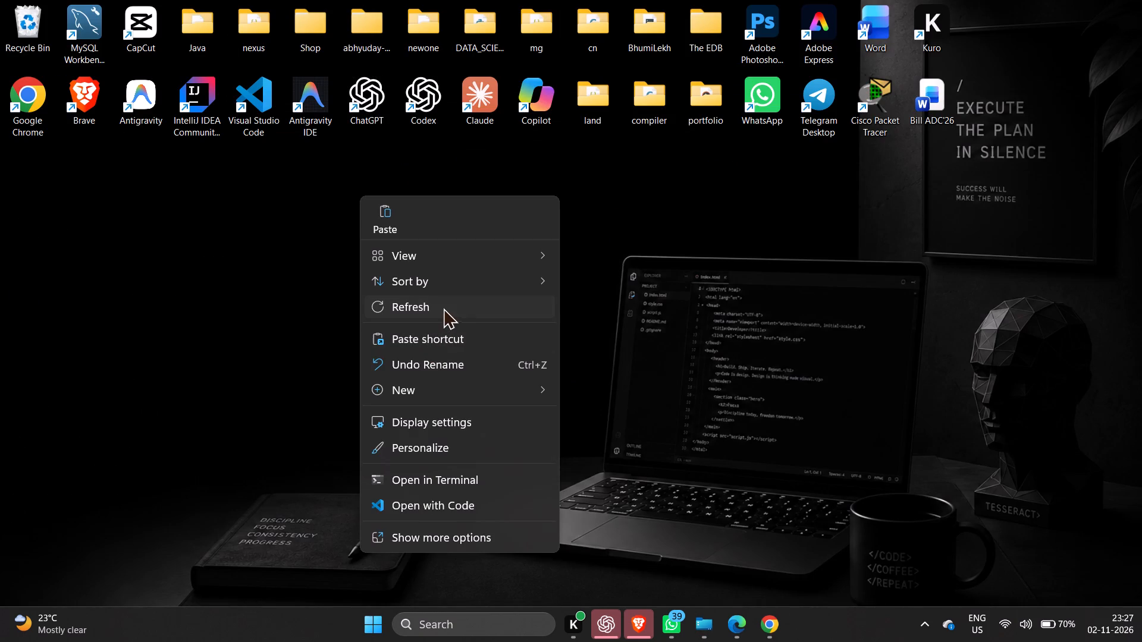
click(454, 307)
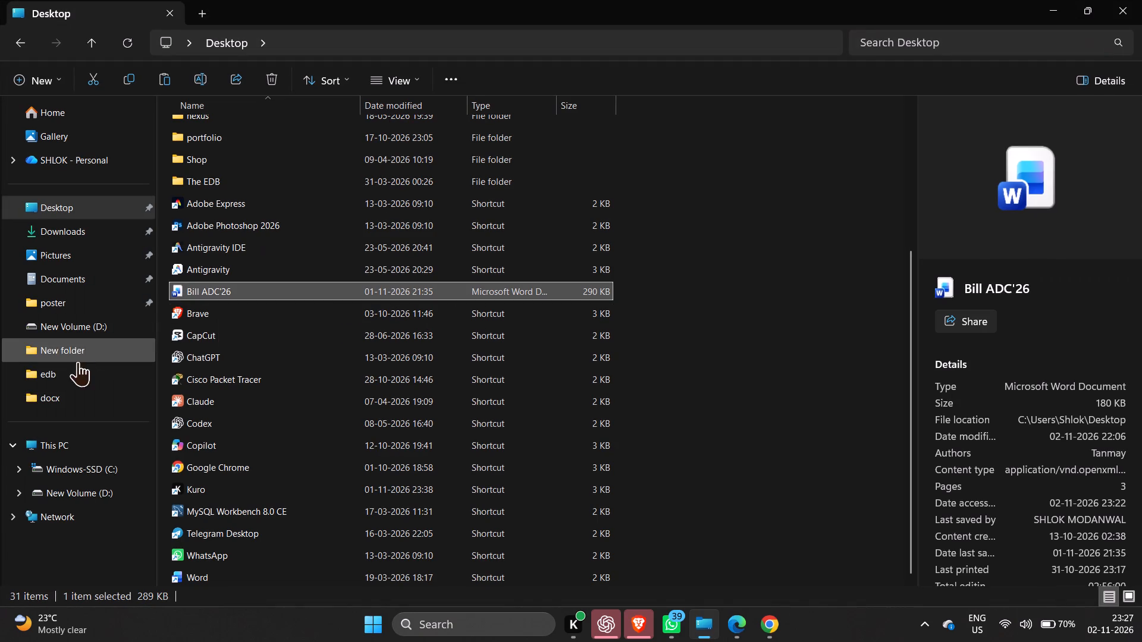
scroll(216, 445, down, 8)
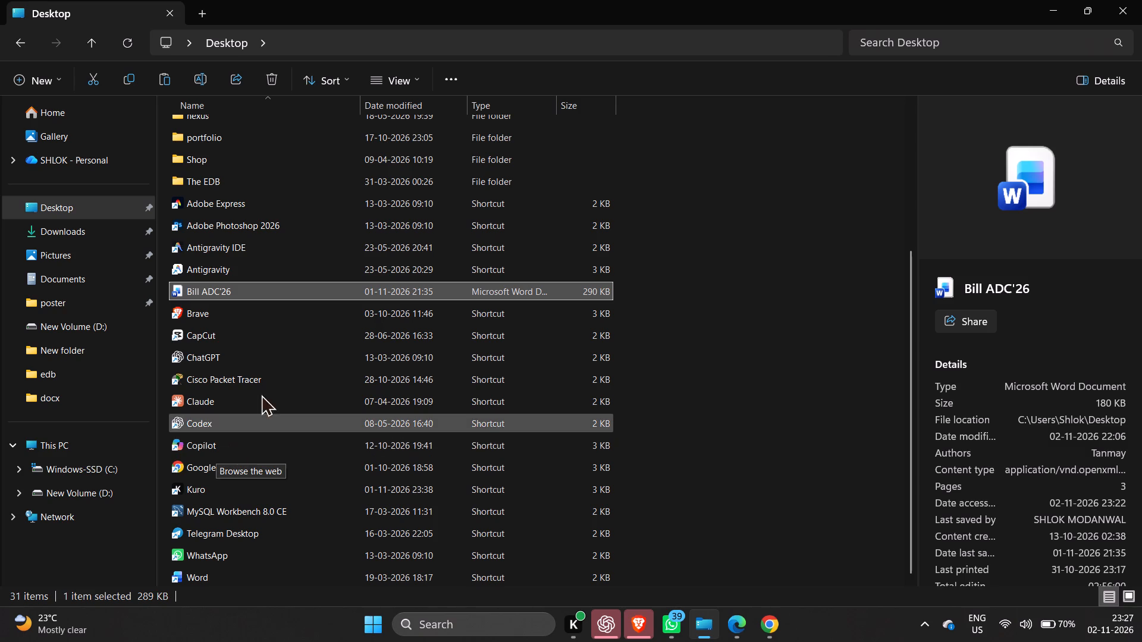
Open the restored Bill ADC'26 document from the Desktop folder and skim through its pages.
double_click(337, 297)
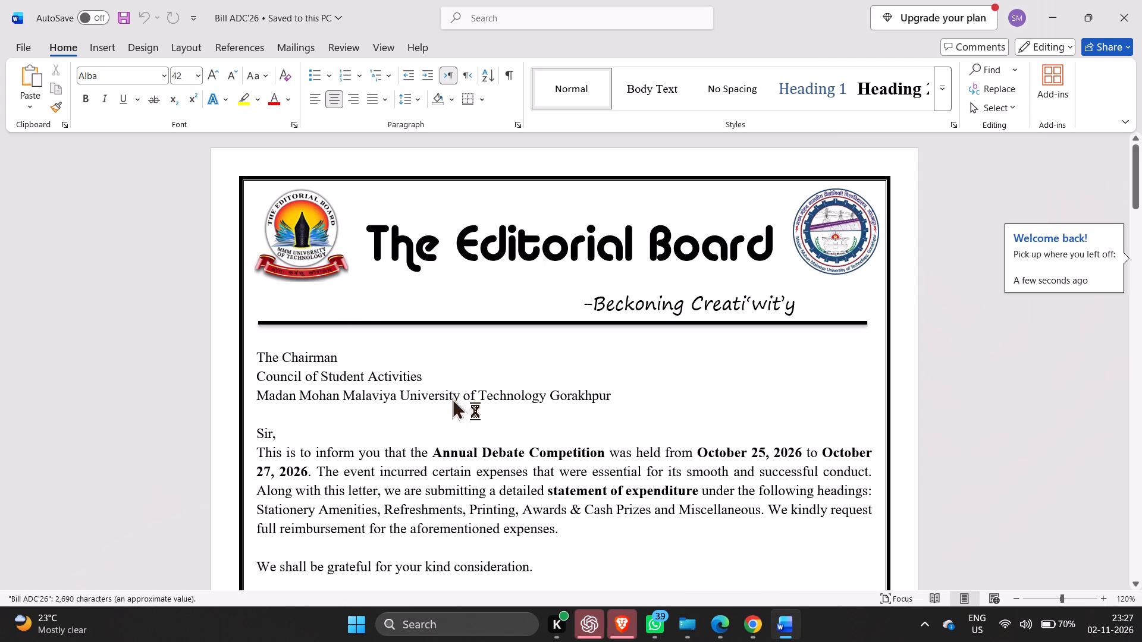
scroll(452, 398, down, 4)
scroll(452, 398, up, 1)
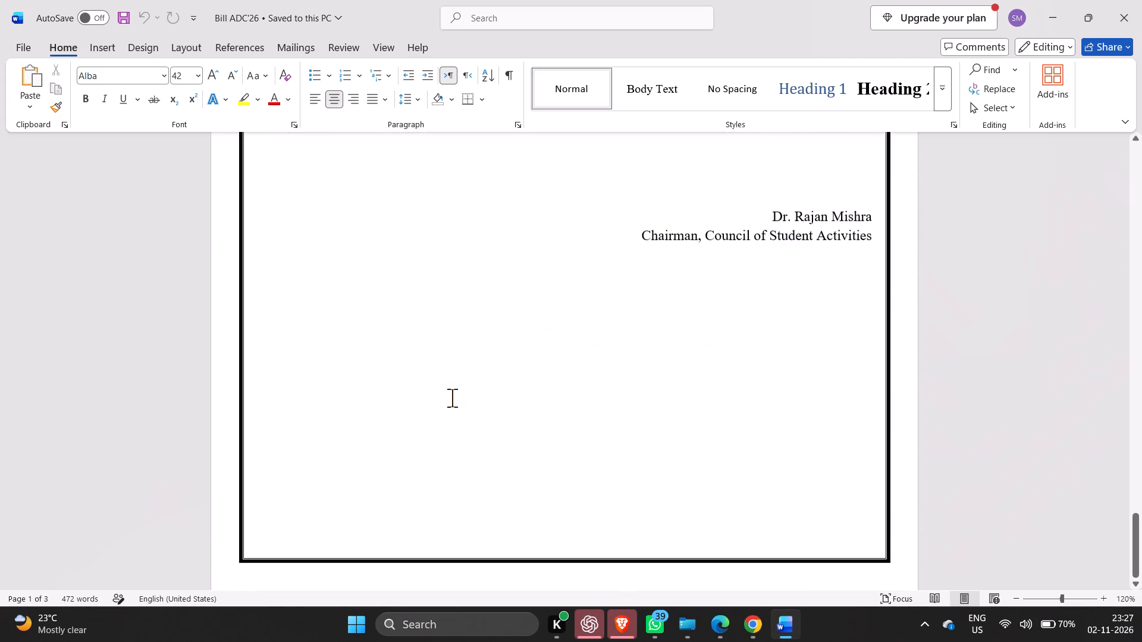
scroll(452, 398, up, 4)
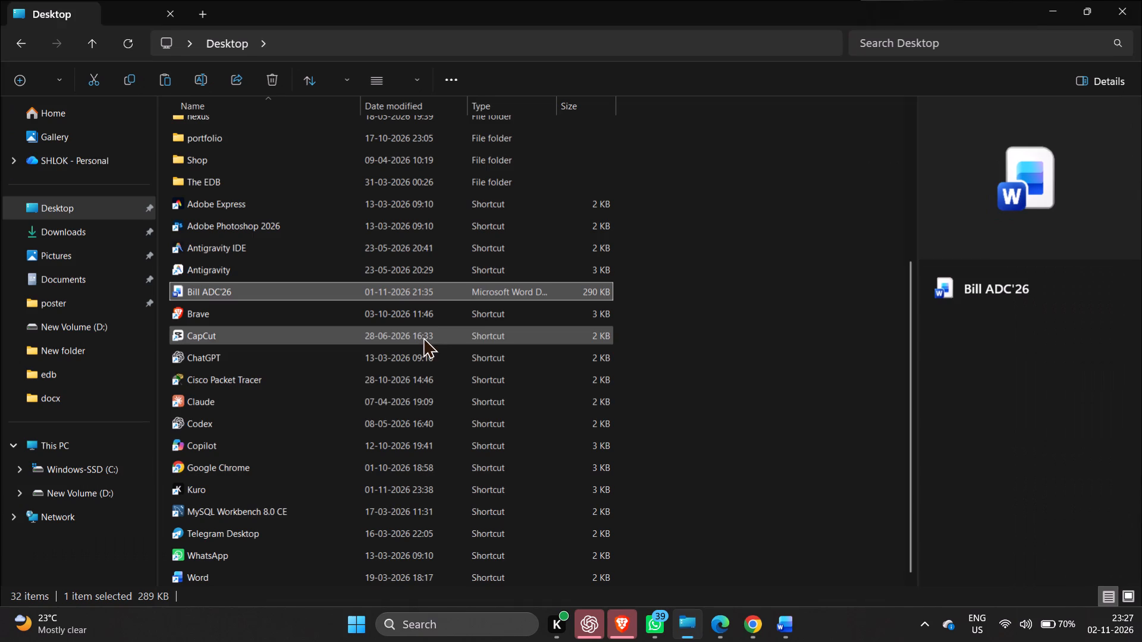
Open the lauda document from New Volume (D:) and enable editing in it.
click(102, 492)
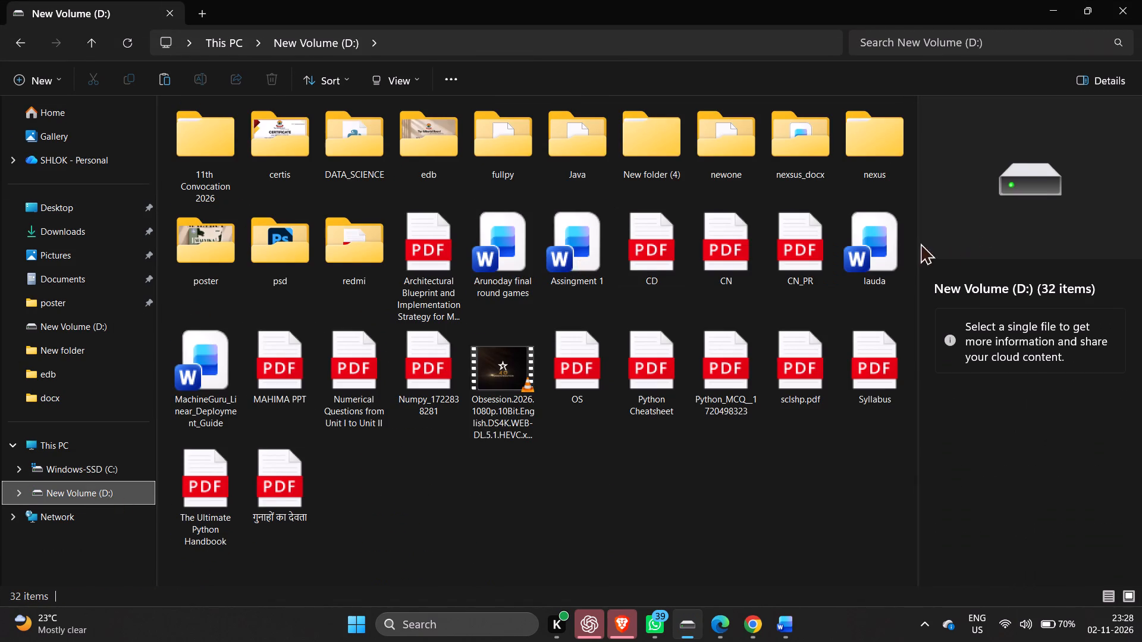
double_click(898, 240)
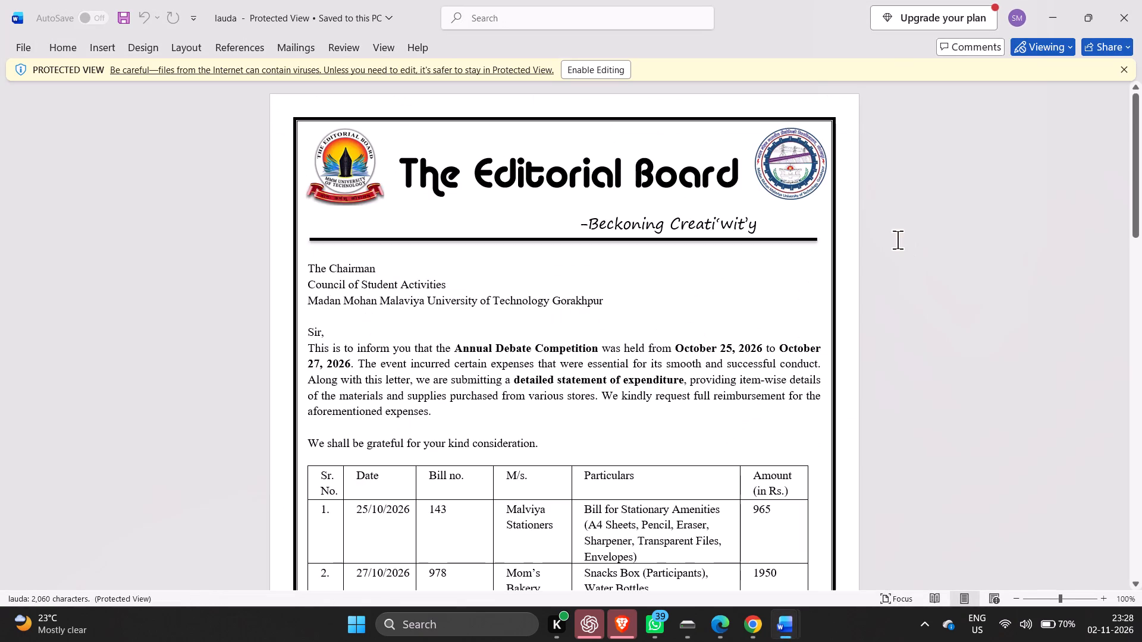
scroll(490, 251, down, 1)
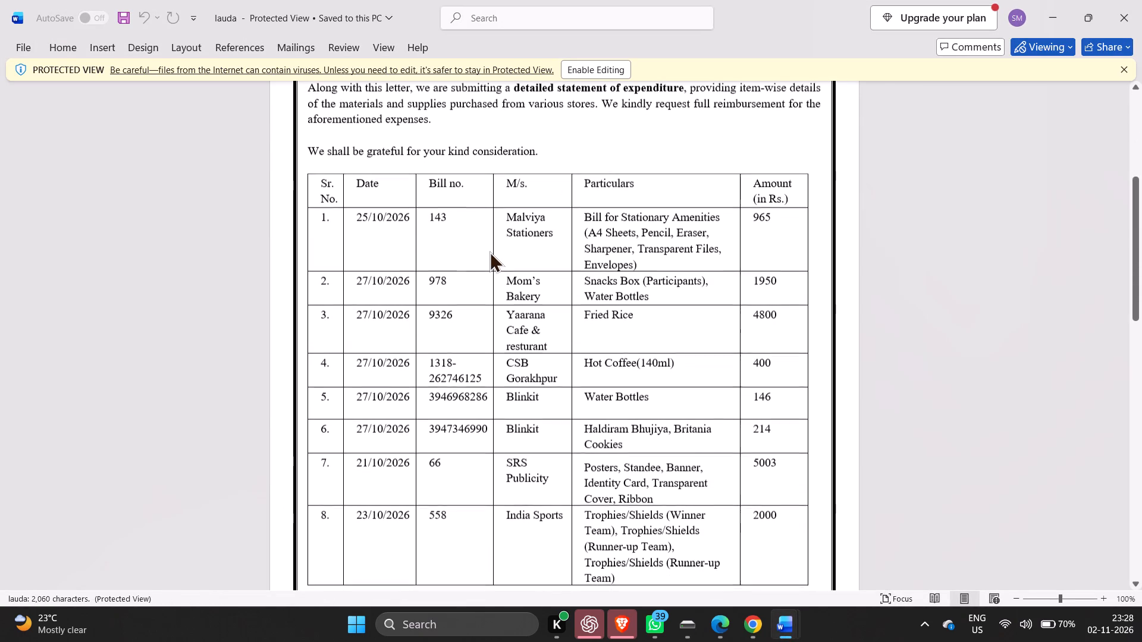
click(490, 251)
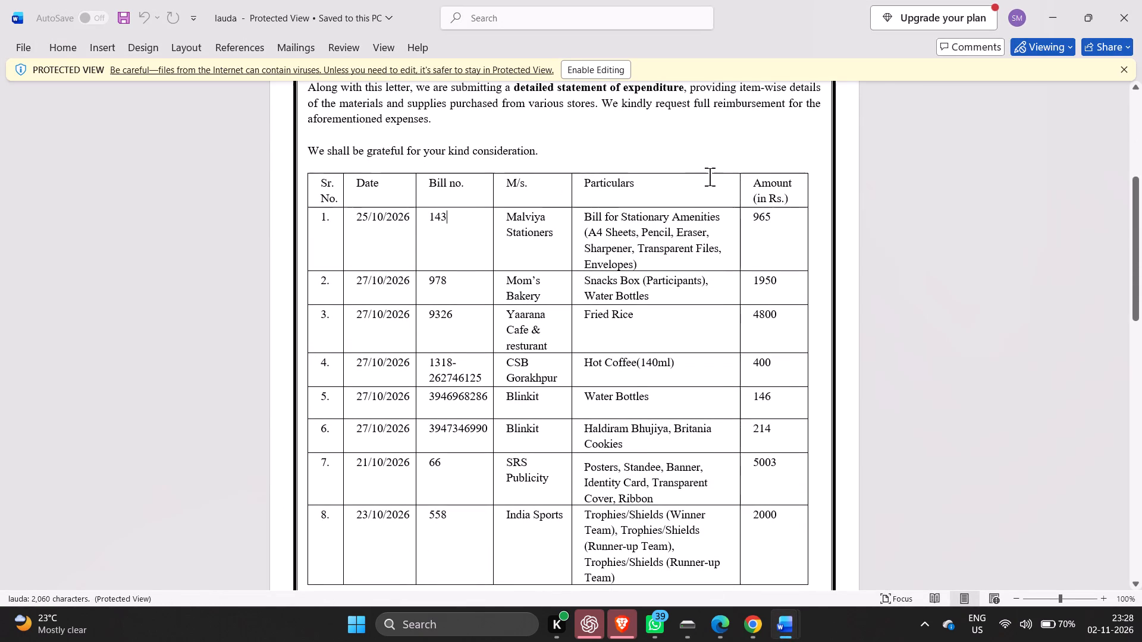
click(703, 196)
scroll(703, 196, up, 1)
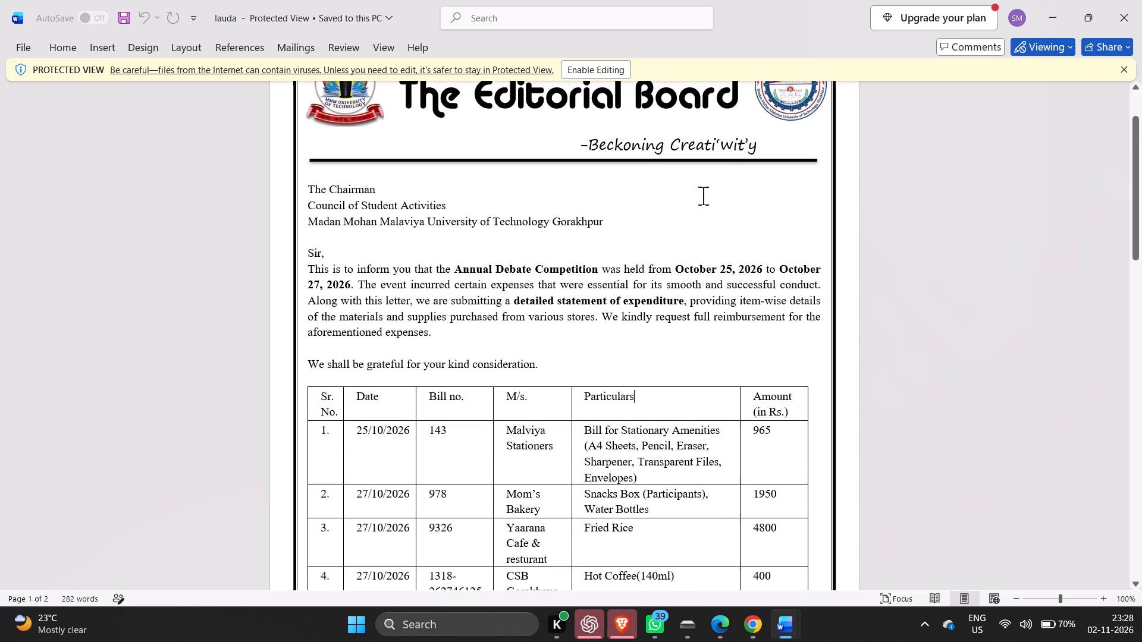
click(735, 397)
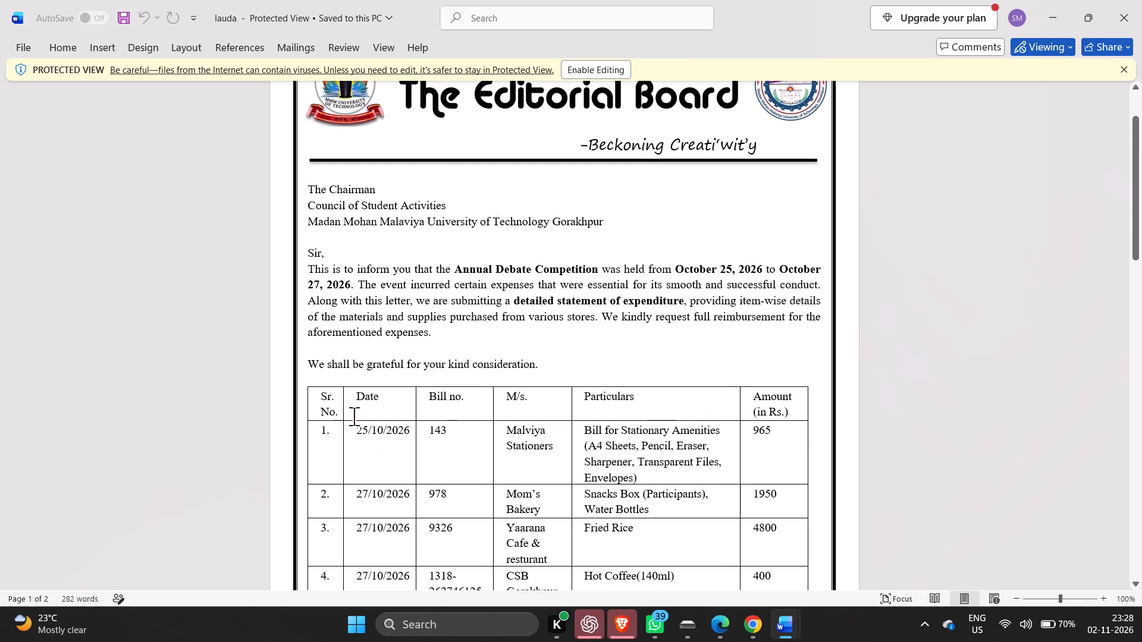
double_click(354, 416)
click(599, 65)
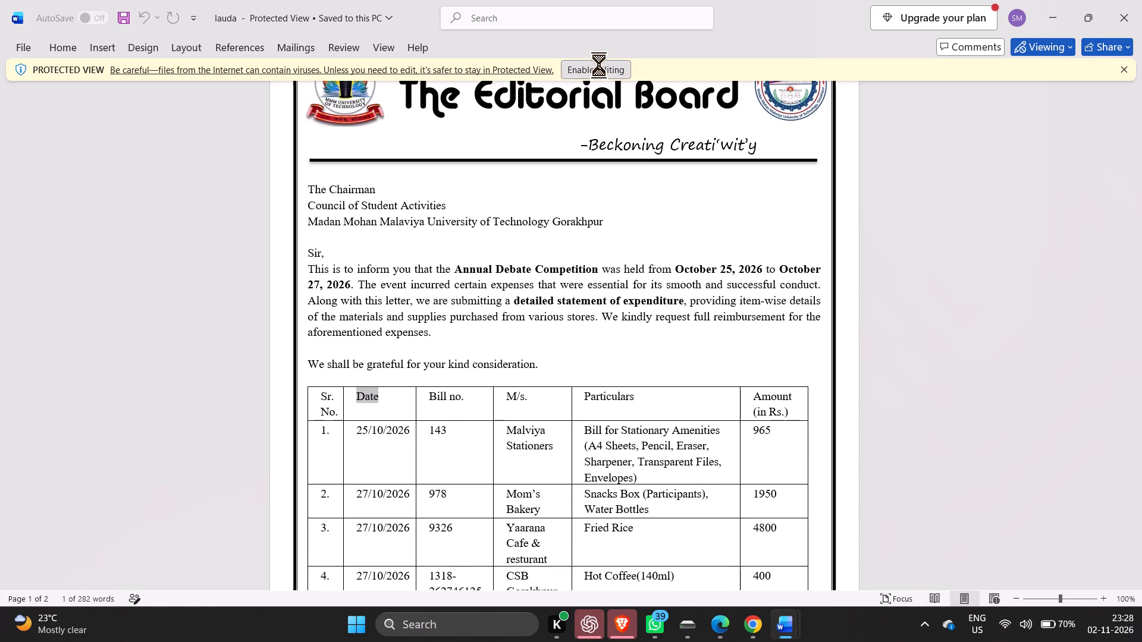
Copy the whole bill-wise expenditure table in lauda, the one with Date, Bill no., M/s. and Particulars columns.
scroll(418, 457, down, 1)
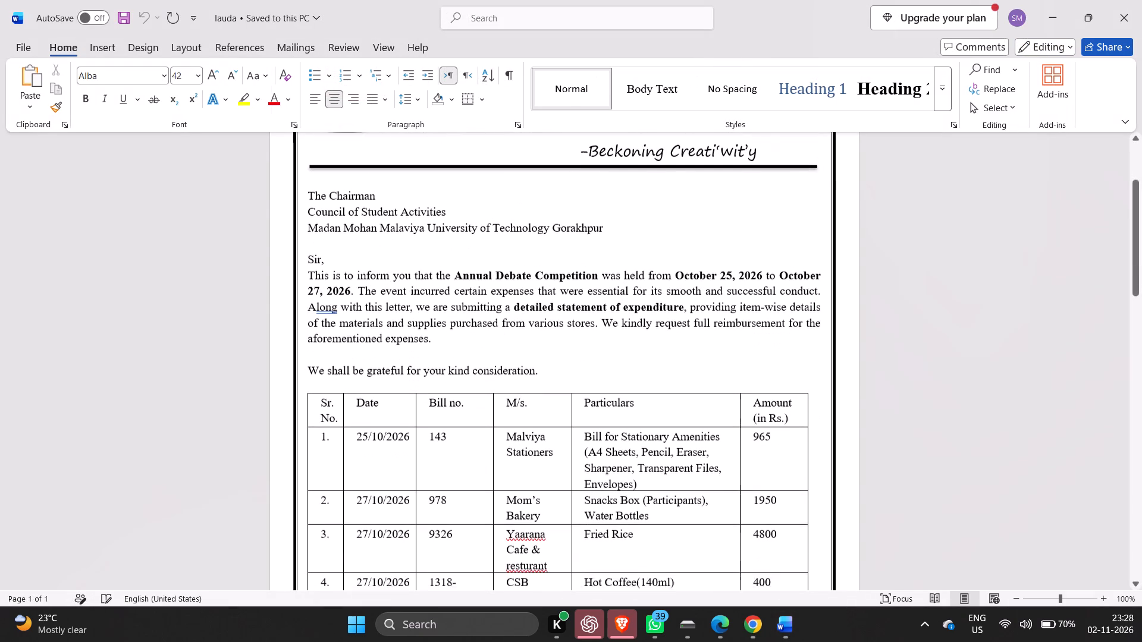
scroll(418, 457, down, 1)
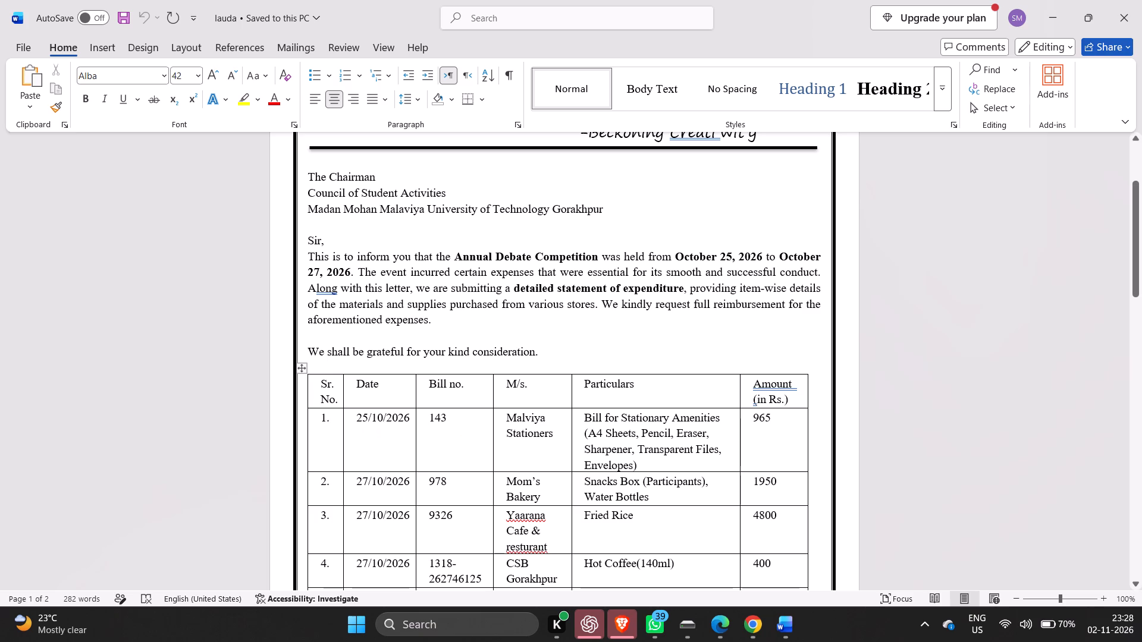
click(302, 368)
key(ctrl+c)
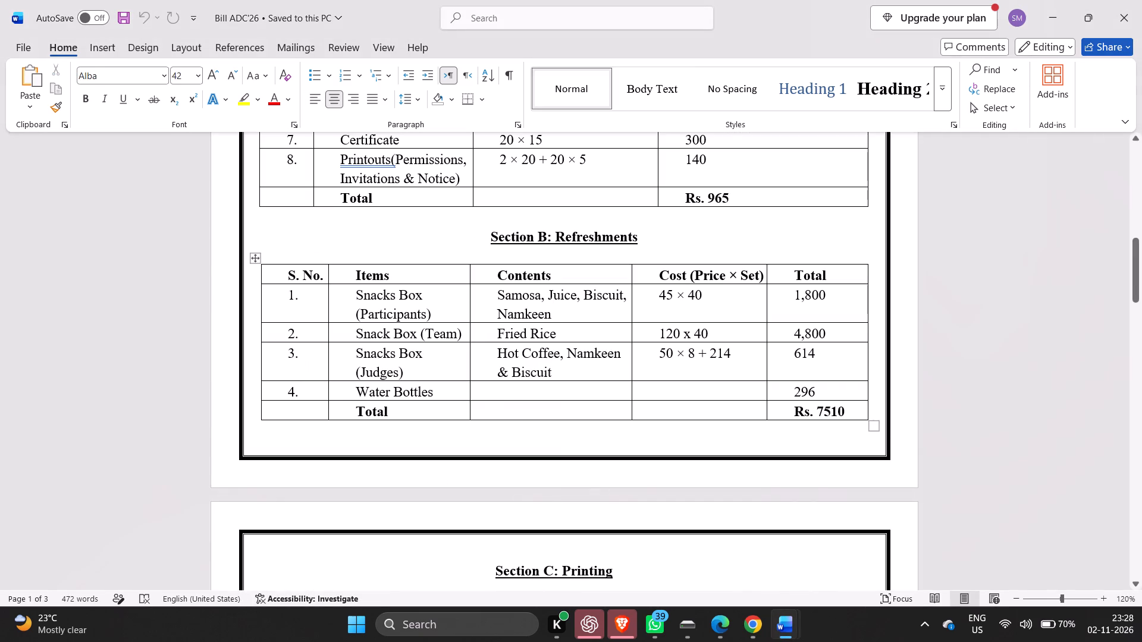
Switch to the Bill ADC'26 document and examine its expense sections and the Summary of Expenditure.
scroll(525, 429, down, 2)
scroll(525, 429, right, 1)
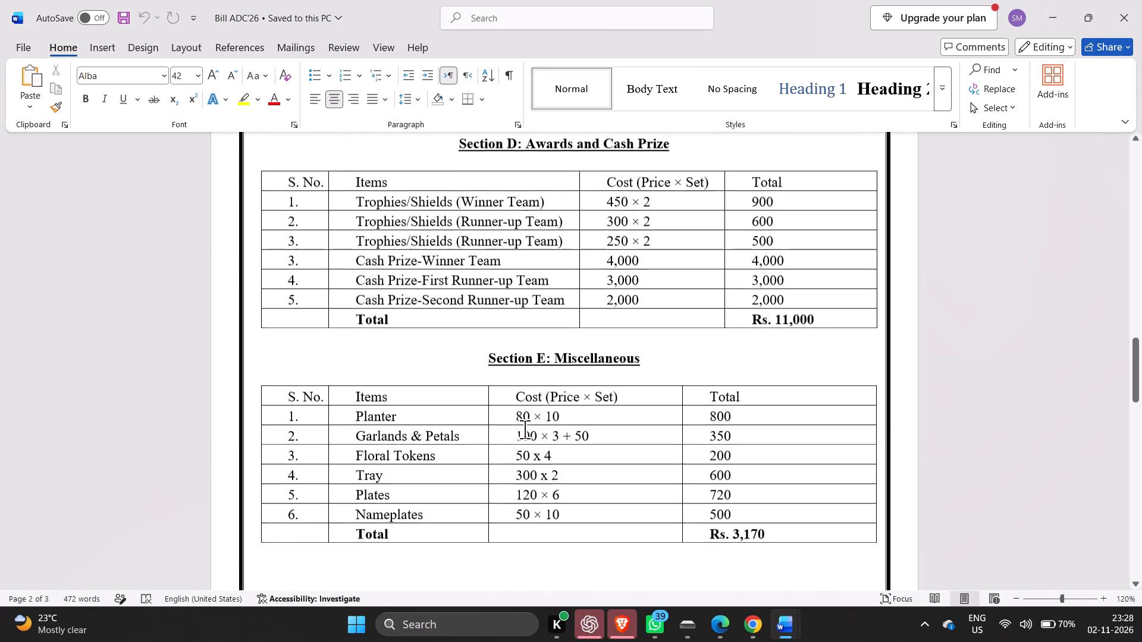
scroll(525, 429, right, 1)
scroll(525, 429, down, 1)
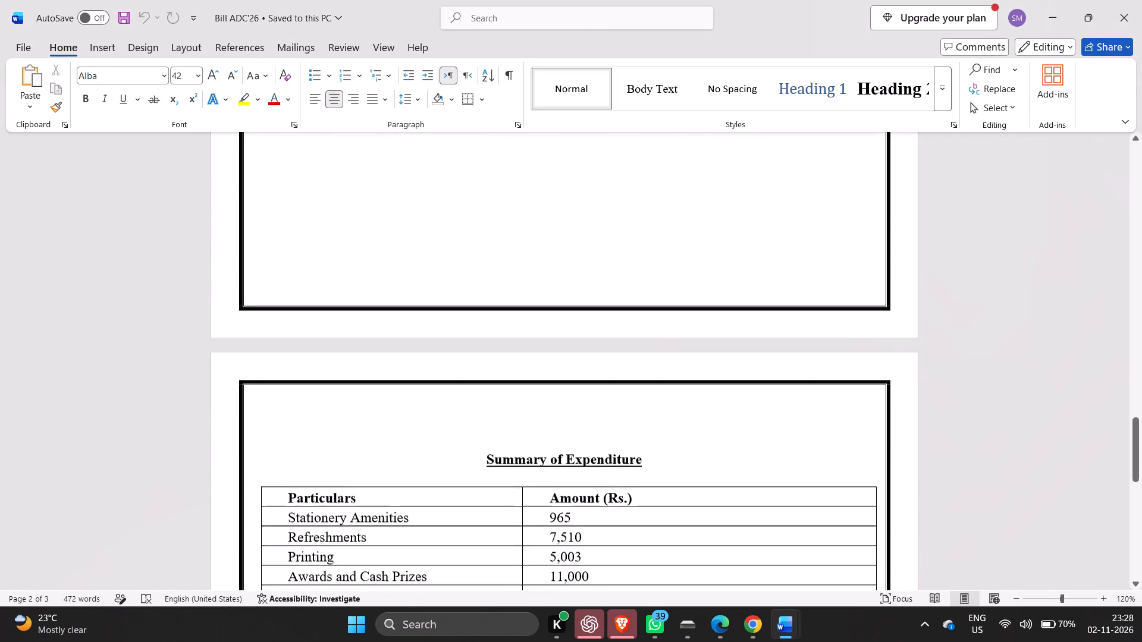
scroll(525, 429, down, 1)
scroll(664, 360, up, 1)
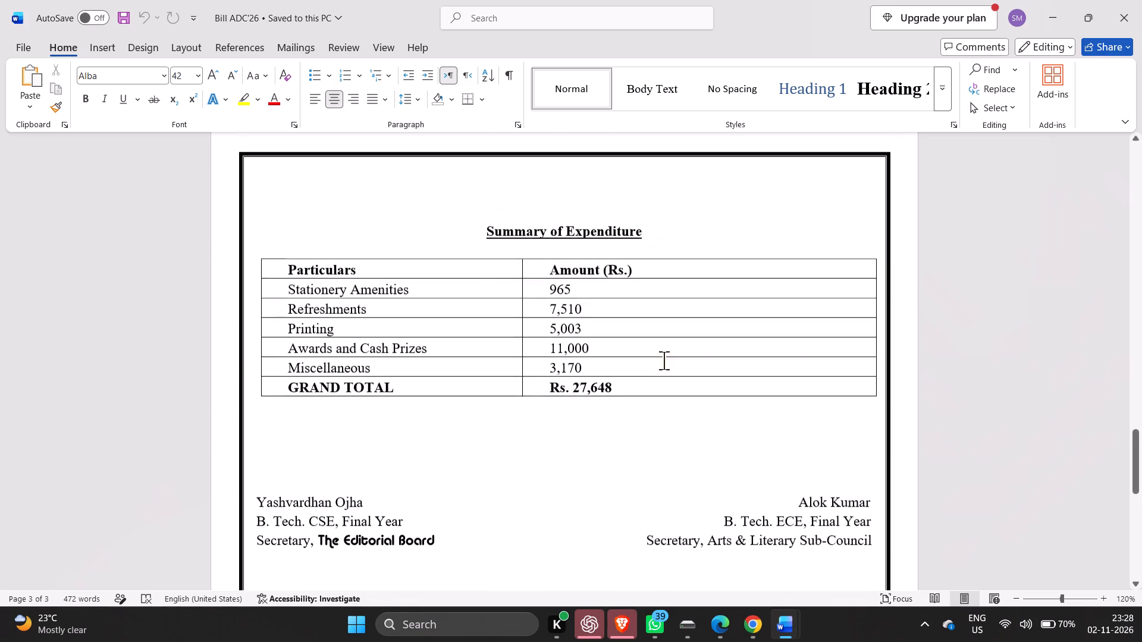
scroll(664, 360, up, 2)
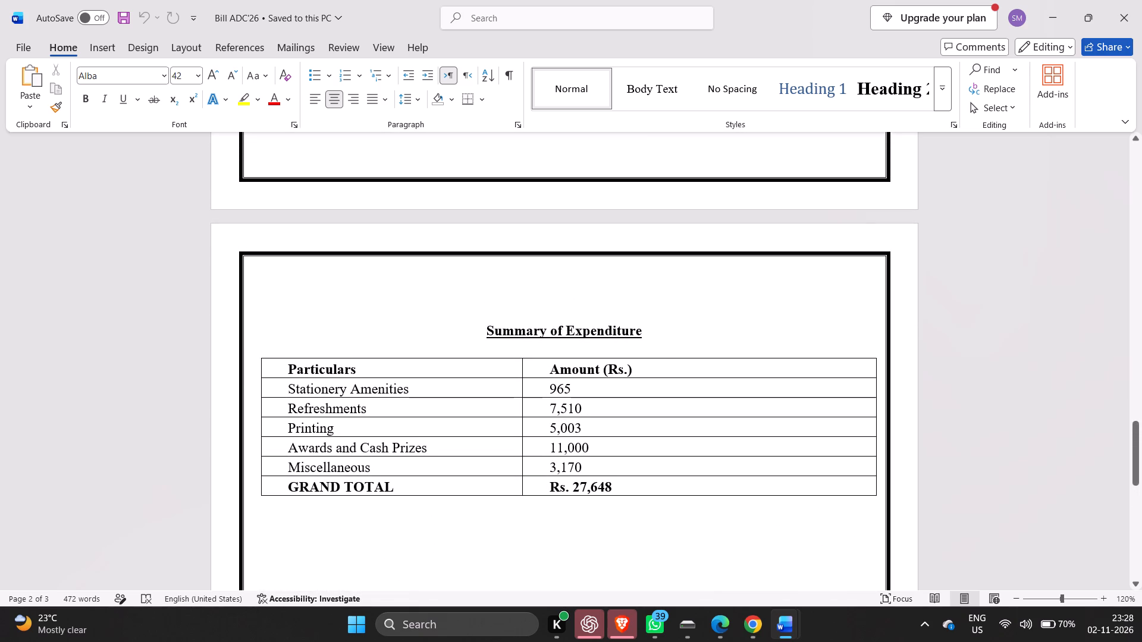
scroll(664, 360, up, 1)
scroll(550, 477, down, 2)
scroll(550, 477, up, 2)
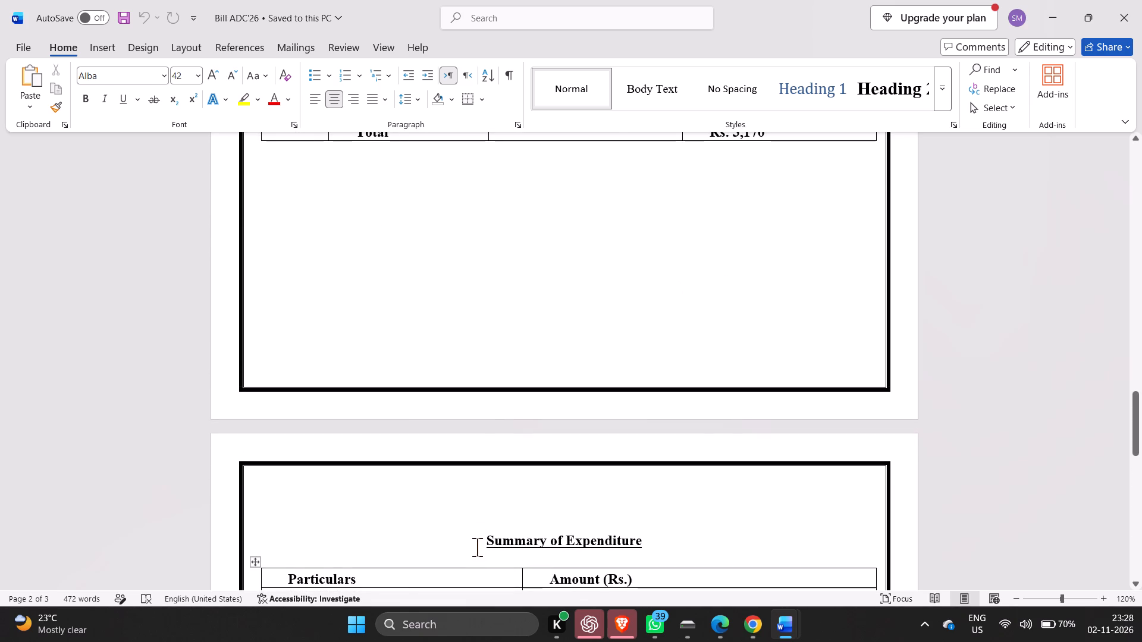
Delete the blank lines above the Summary of Expenditure heading so it and its table move up to page 2 below Section E.
click(477, 547)
key(BackSpace)
key(BackSpace)
key(BackSpace)
key(BackSpace)
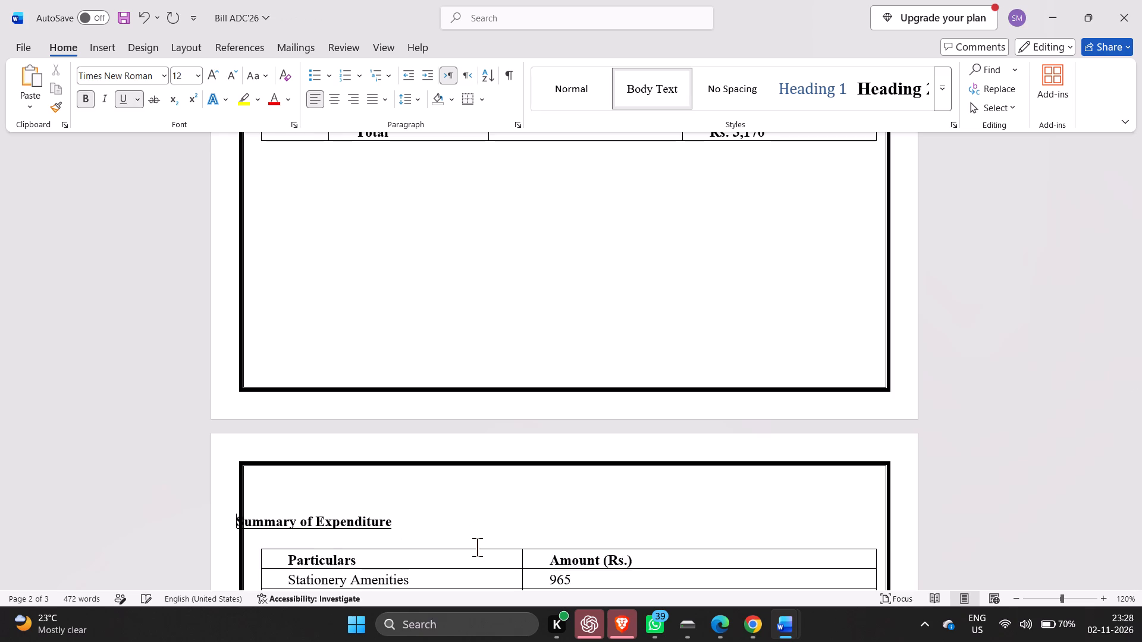
key(BackSpace)
key(BackSpace)
key(BackSpace)
key(BackSpace)
key(BackSpace)
key(BackSpace)
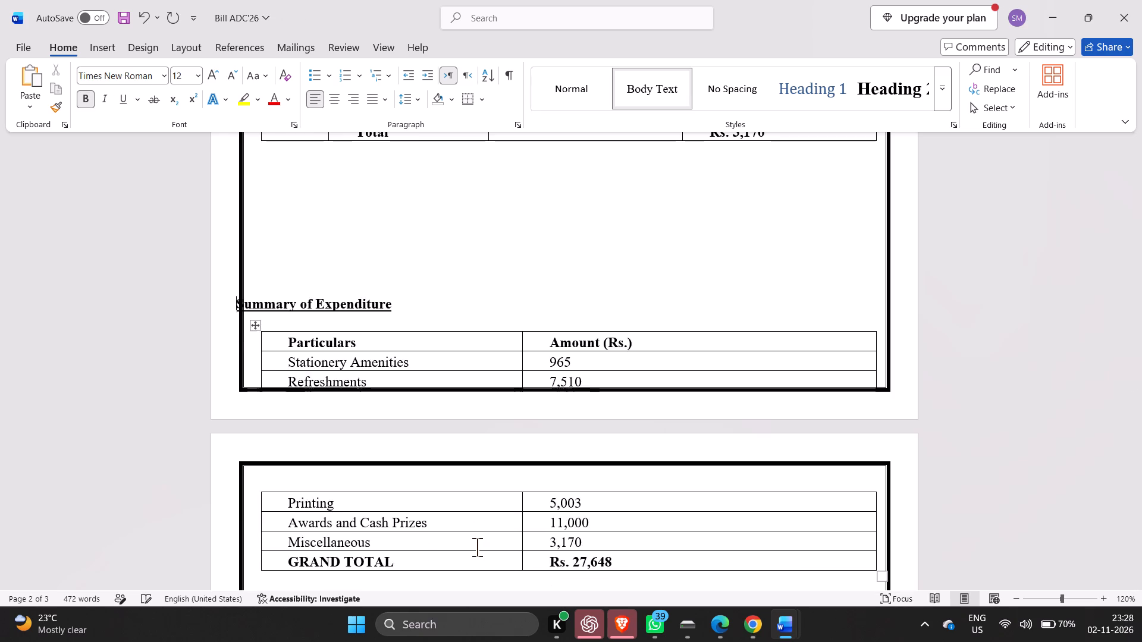
key(BackSpace)
key(BackSpace)
key(BackSpace)
key(BackSpace)
key(BackSpace)
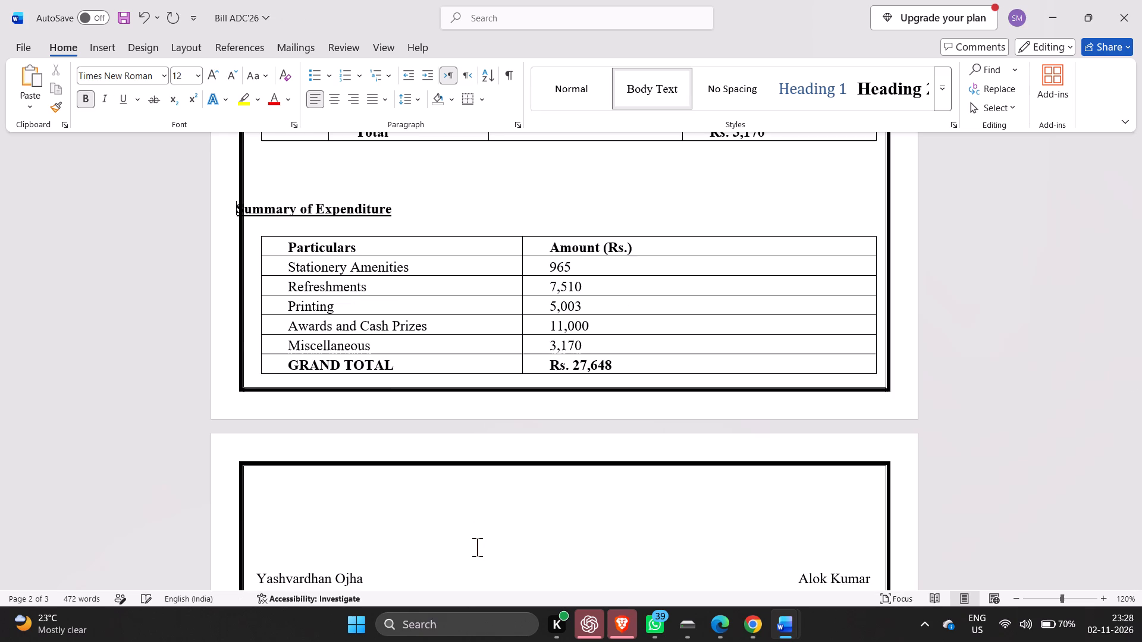
key(BackSpace)
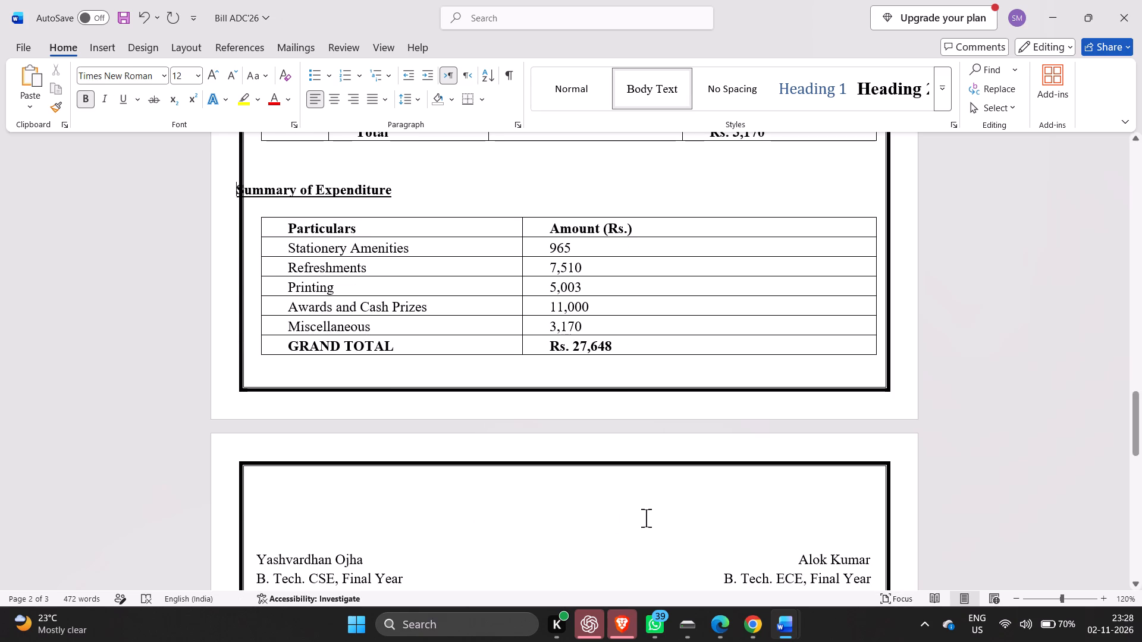
Centre the Summary of Expenditure heading above its table.
triple_click(366, 194)
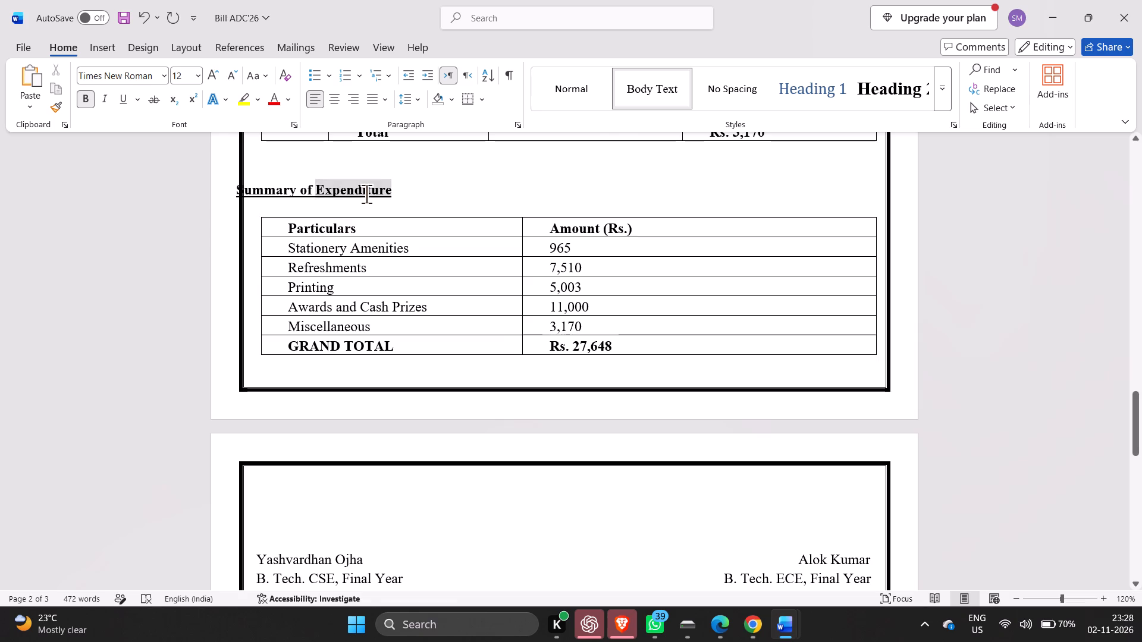
click(335, 101)
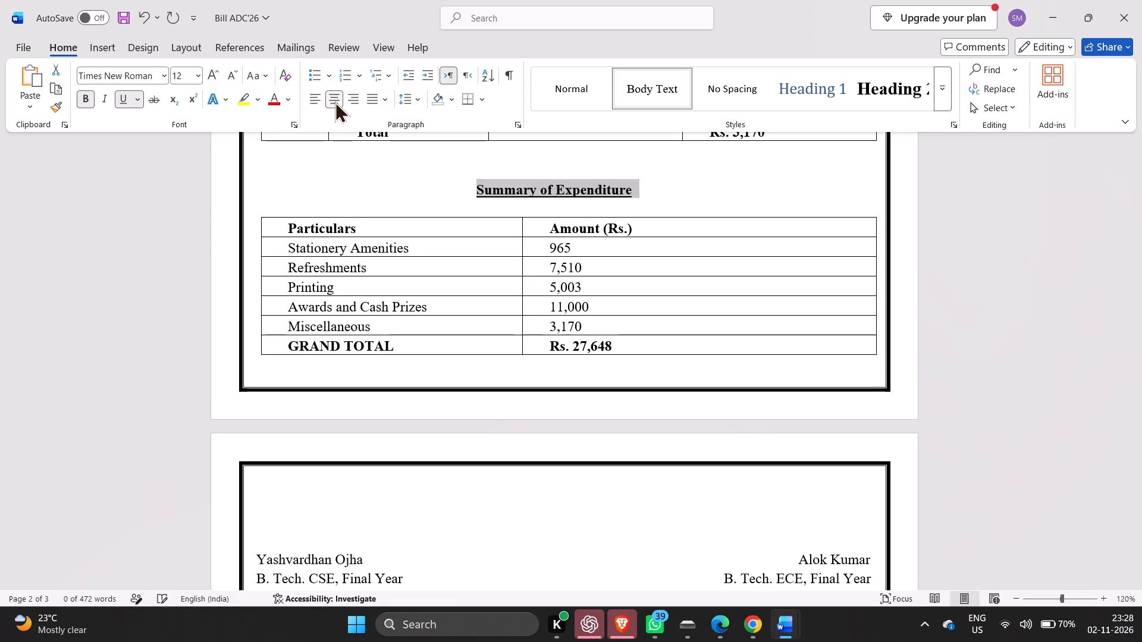
click(390, 202)
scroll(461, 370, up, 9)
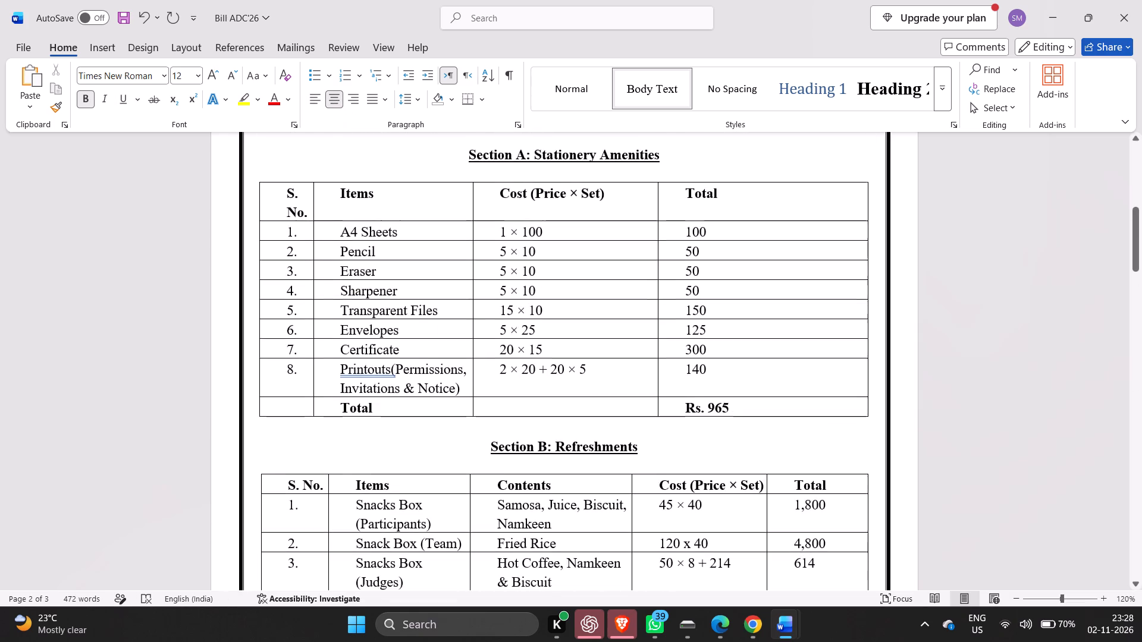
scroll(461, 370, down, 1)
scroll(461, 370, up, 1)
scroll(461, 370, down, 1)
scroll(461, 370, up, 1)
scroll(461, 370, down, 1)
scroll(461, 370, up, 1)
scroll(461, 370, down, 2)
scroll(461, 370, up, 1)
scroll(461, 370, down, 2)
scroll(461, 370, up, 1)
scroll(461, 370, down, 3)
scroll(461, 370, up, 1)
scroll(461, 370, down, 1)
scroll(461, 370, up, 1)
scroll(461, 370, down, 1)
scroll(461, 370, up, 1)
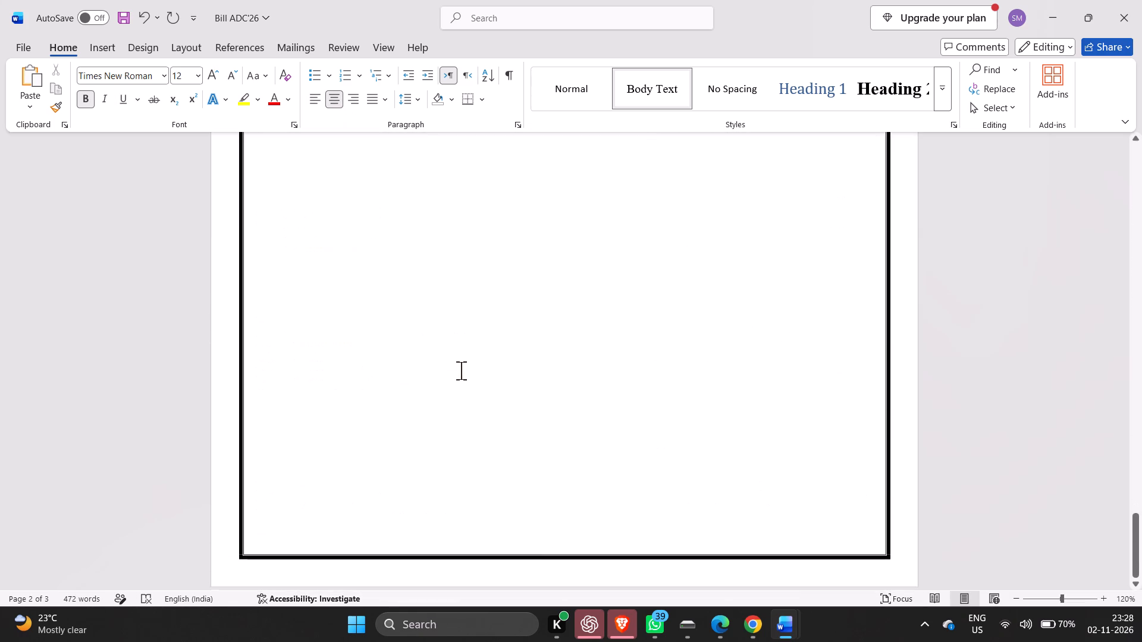
Remove one more blank line between the Section E table and the Summary of Expenditure heading, and centre the heading again.
scroll(461, 370, up, 1)
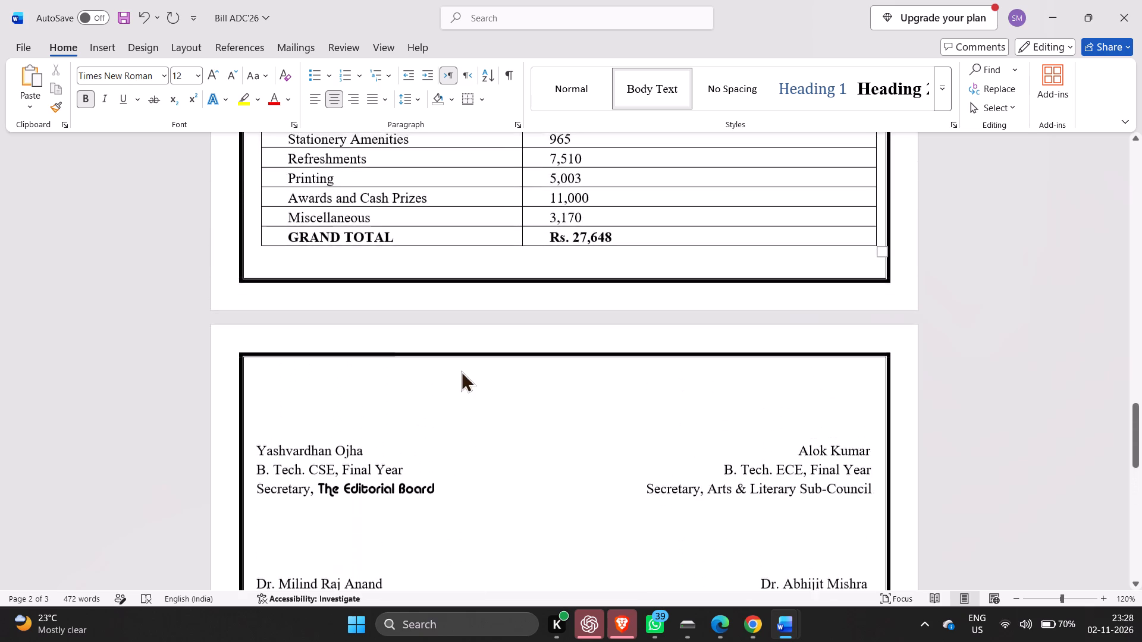
scroll(461, 370, up, 1)
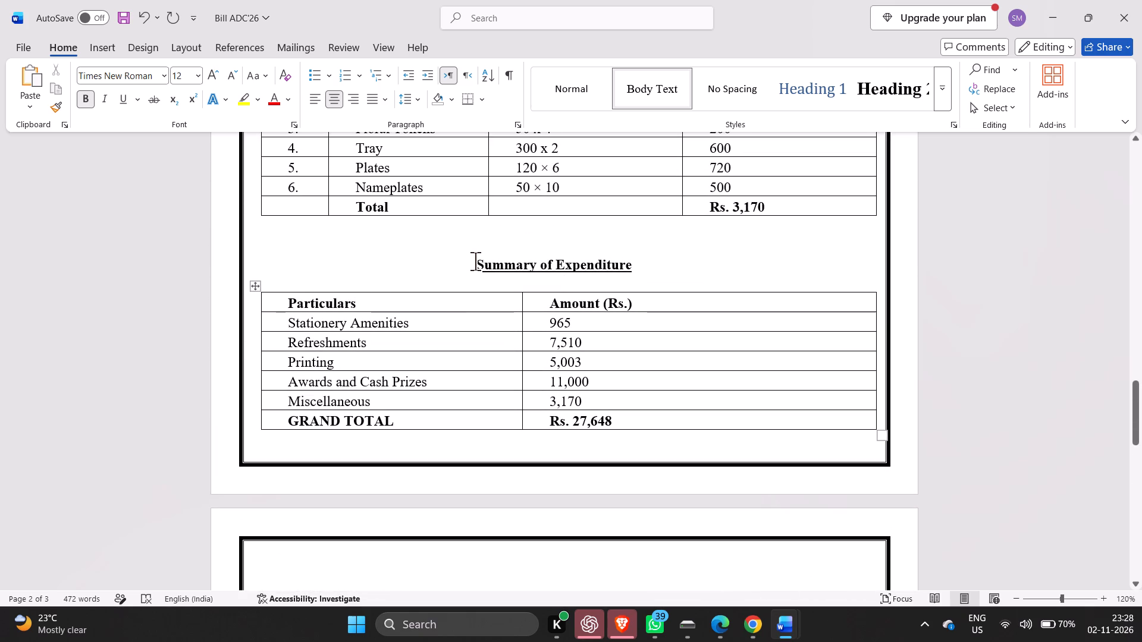
click(475, 261)
key(BackSpace)
key(BackSpace)
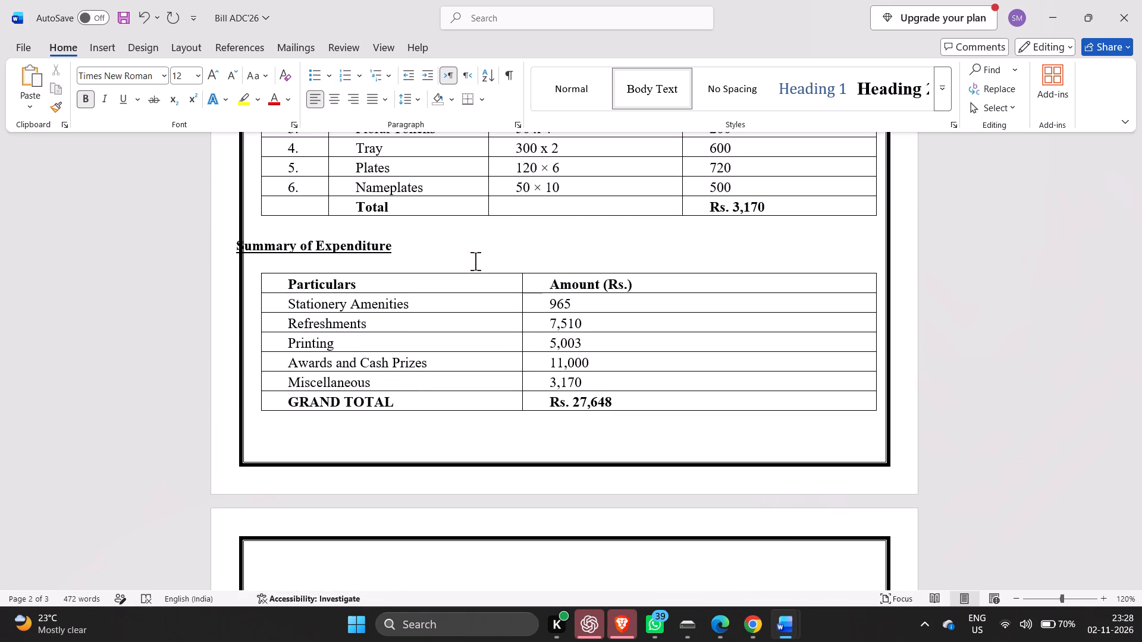
triple_click(375, 248)
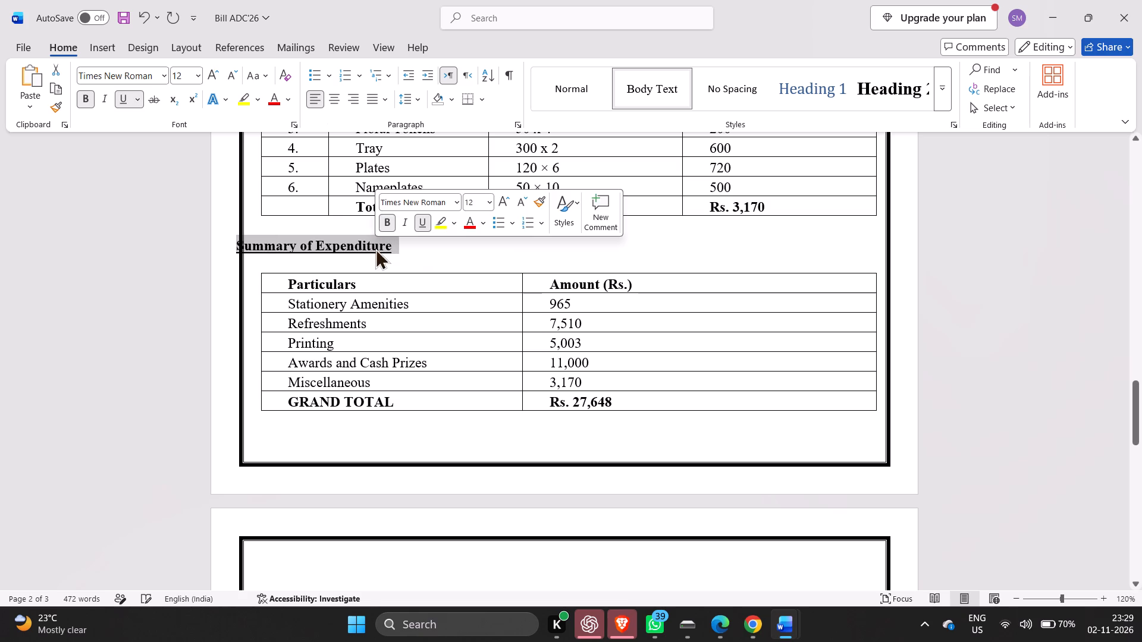
click(331, 95)
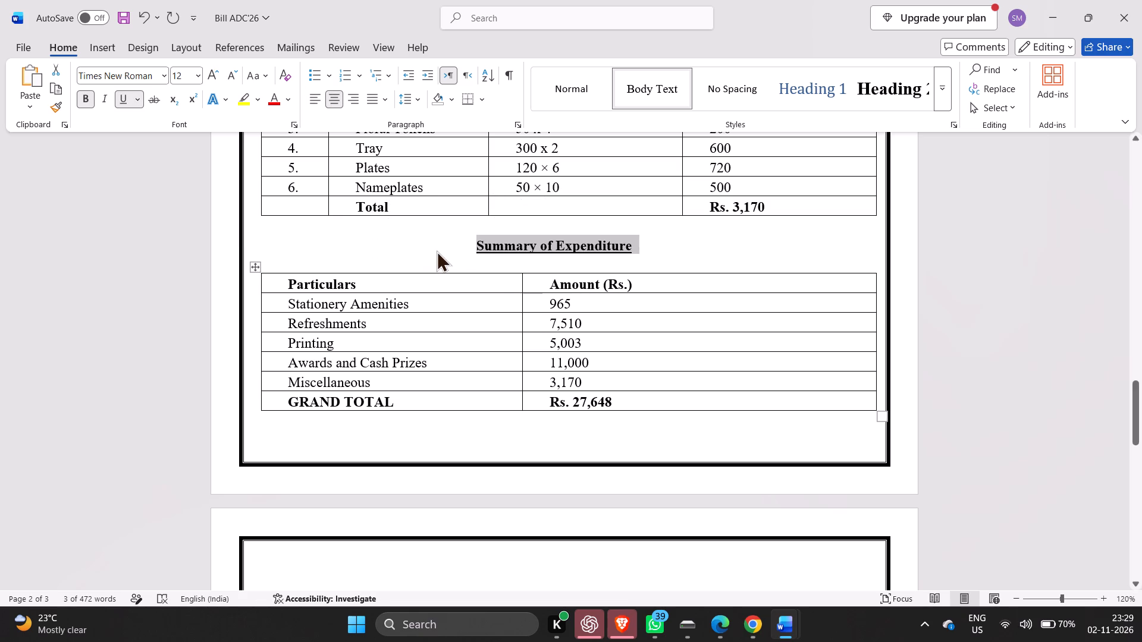
Paste the copied bill-wise table at the top of page 3, above the signature block.
click(437, 250)
scroll(437, 250, right, 1)
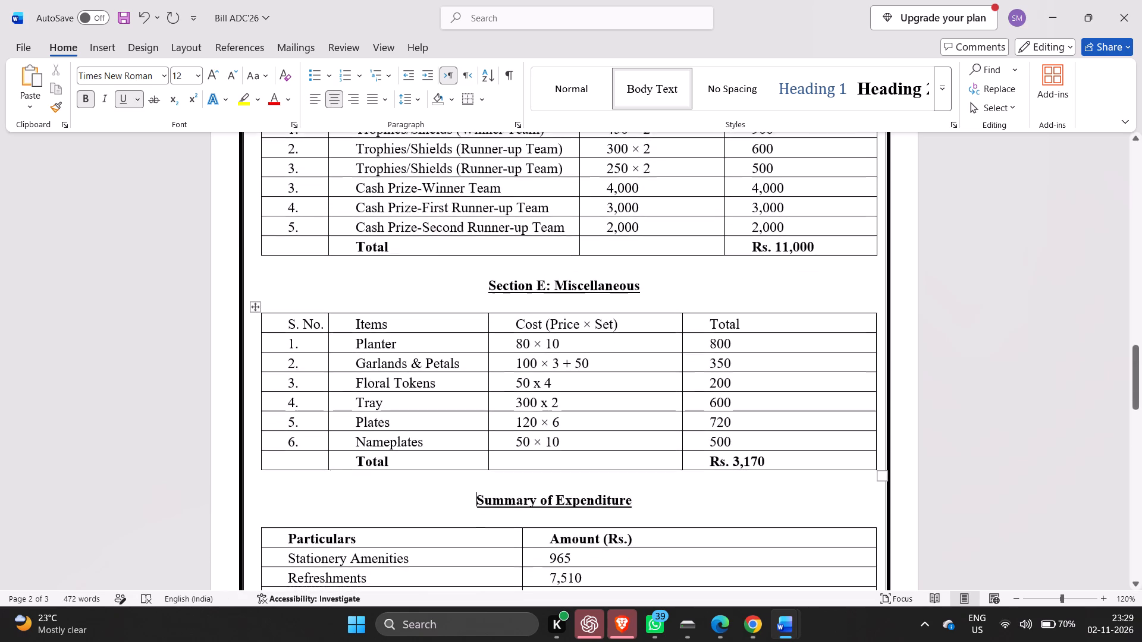
scroll(437, 250, right, 1)
scroll(437, 250, down, 1)
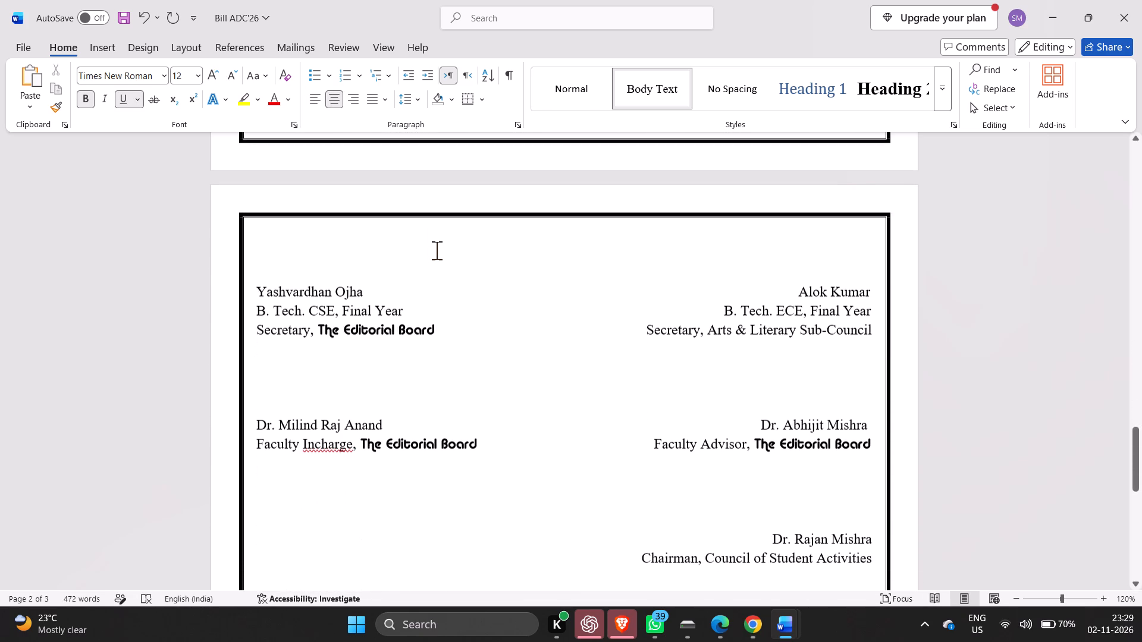
scroll(437, 250, down, 1)
click(272, 255)
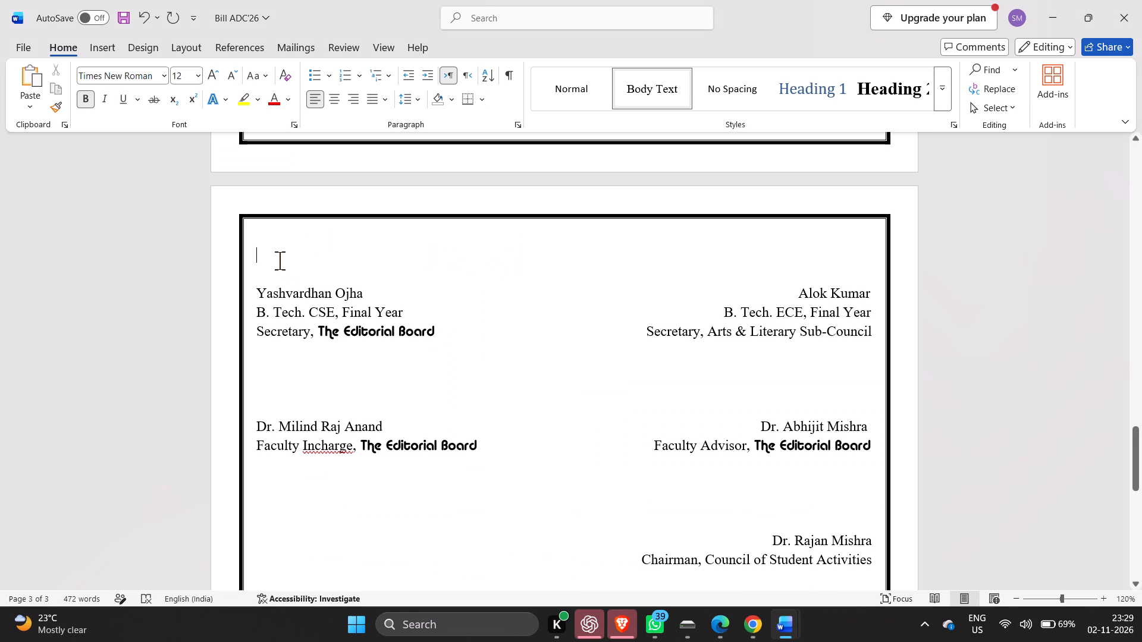
key(ctrl+v)
Check the pasted bill-wise table from its header row down to the Grand Total row and the signatures below it.
scroll(280, 260, up, 1)
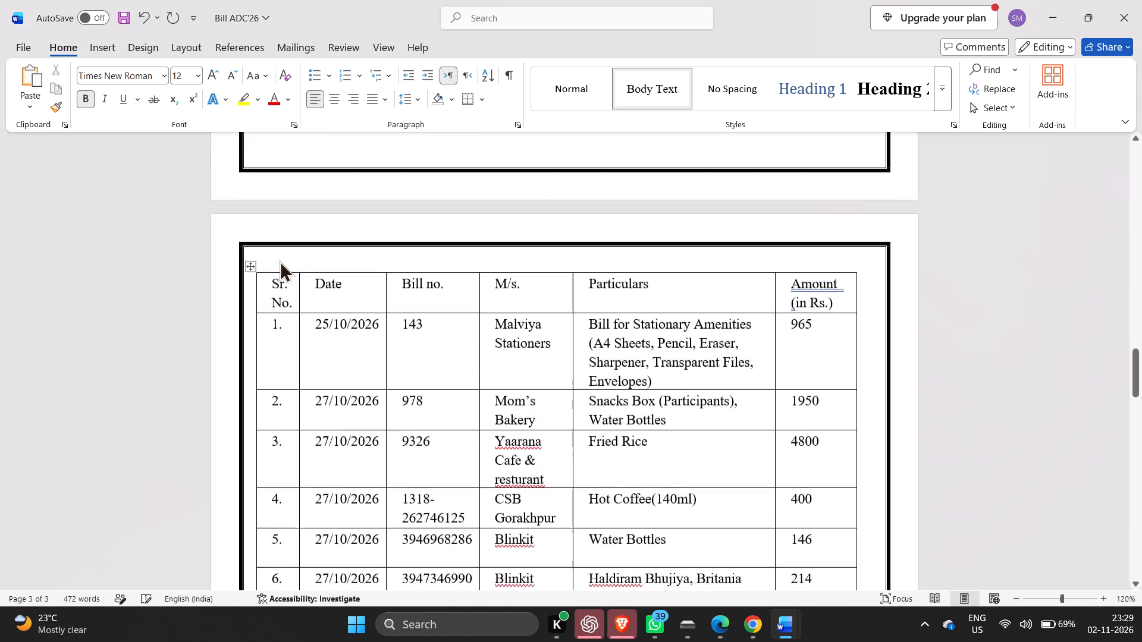
scroll(280, 260, up, 1)
scroll(280, 260, down, 1)
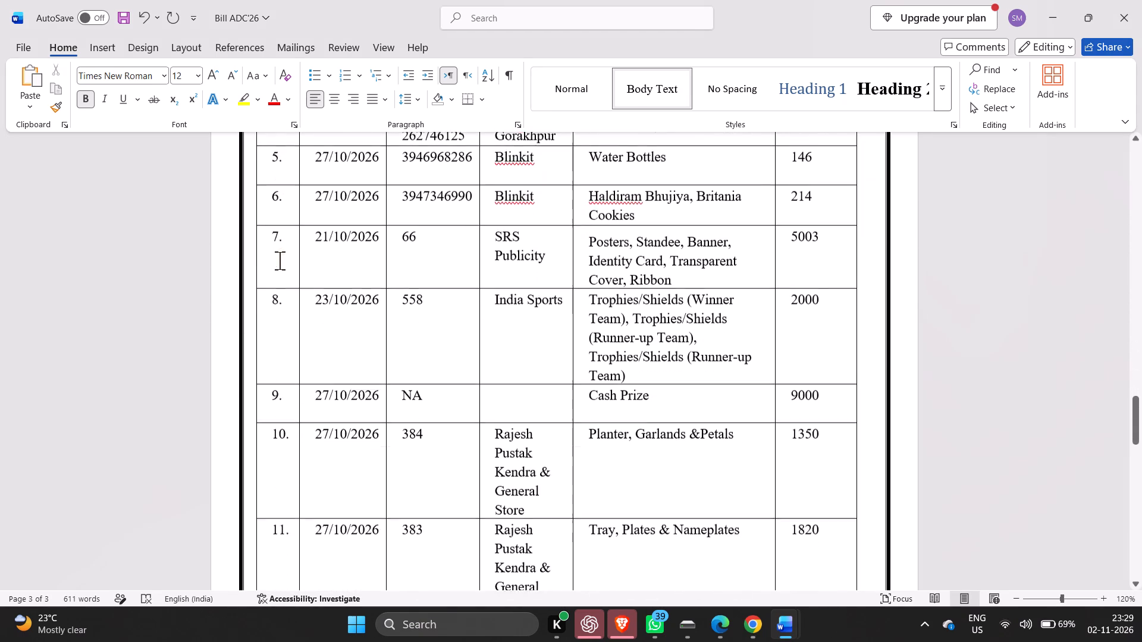
scroll(280, 260, down, 2)
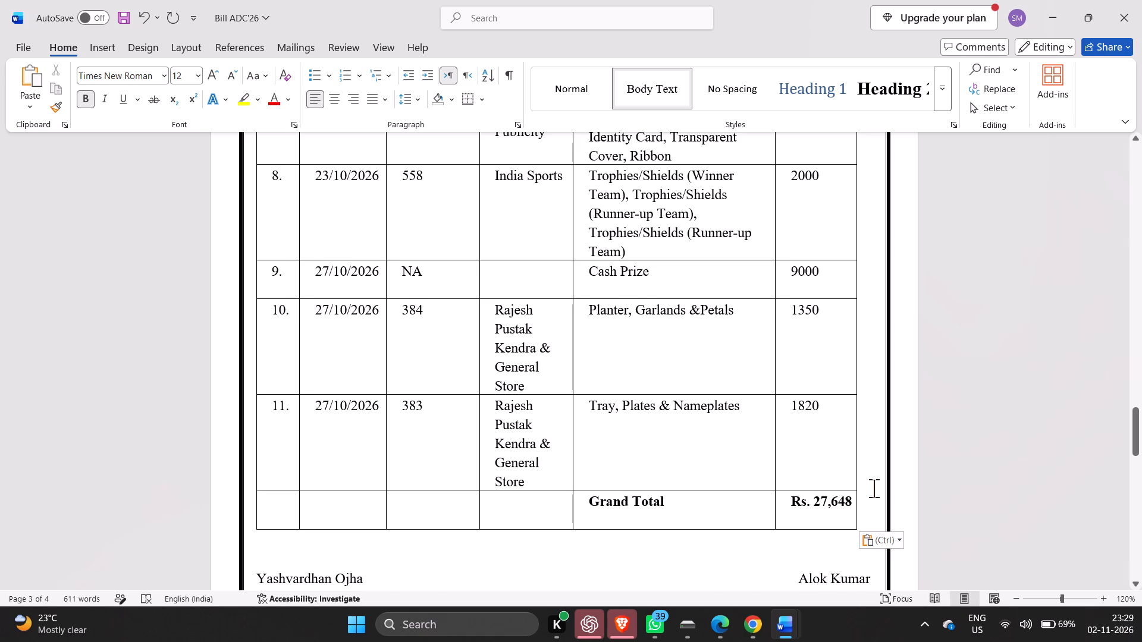
click(847, 462)
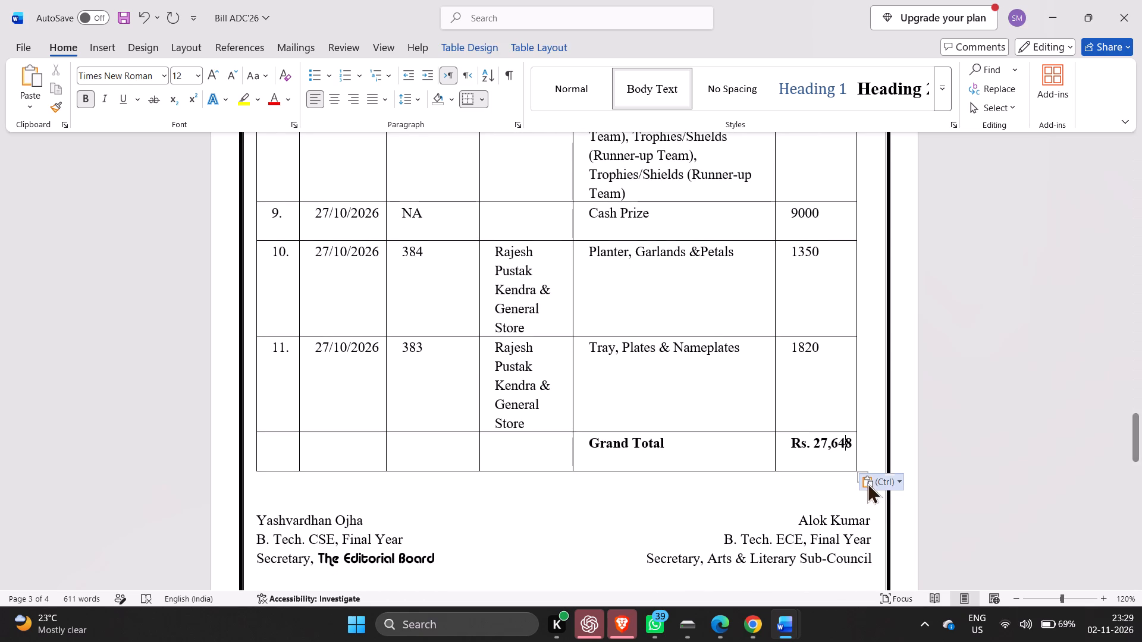
scroll(843, 474, down, 1)
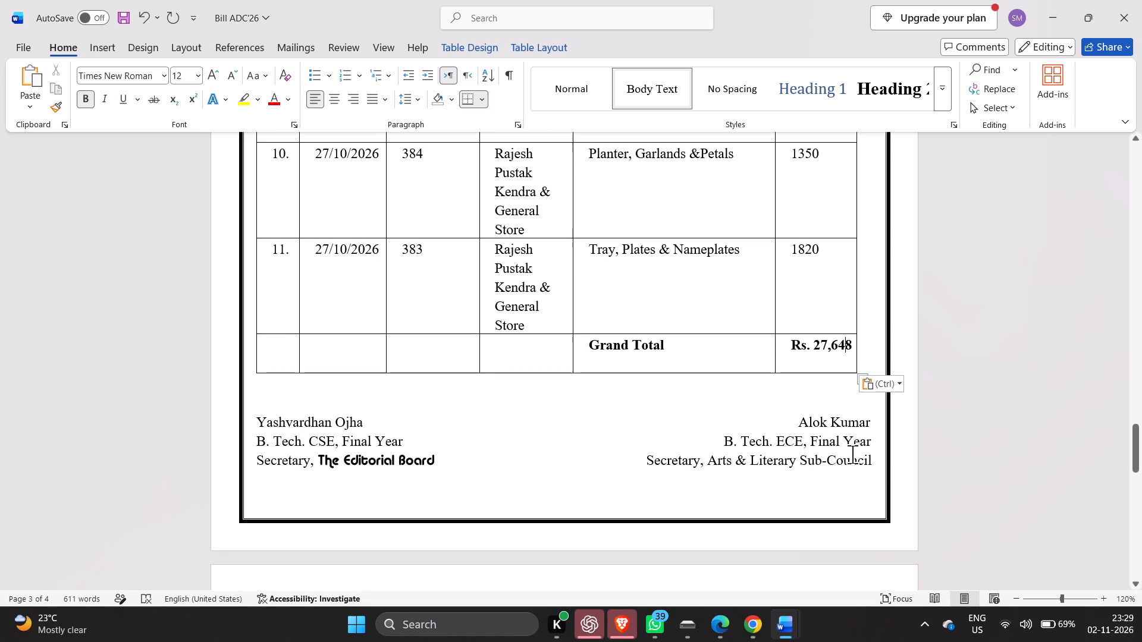
click(915, 359)
click(977, 398)
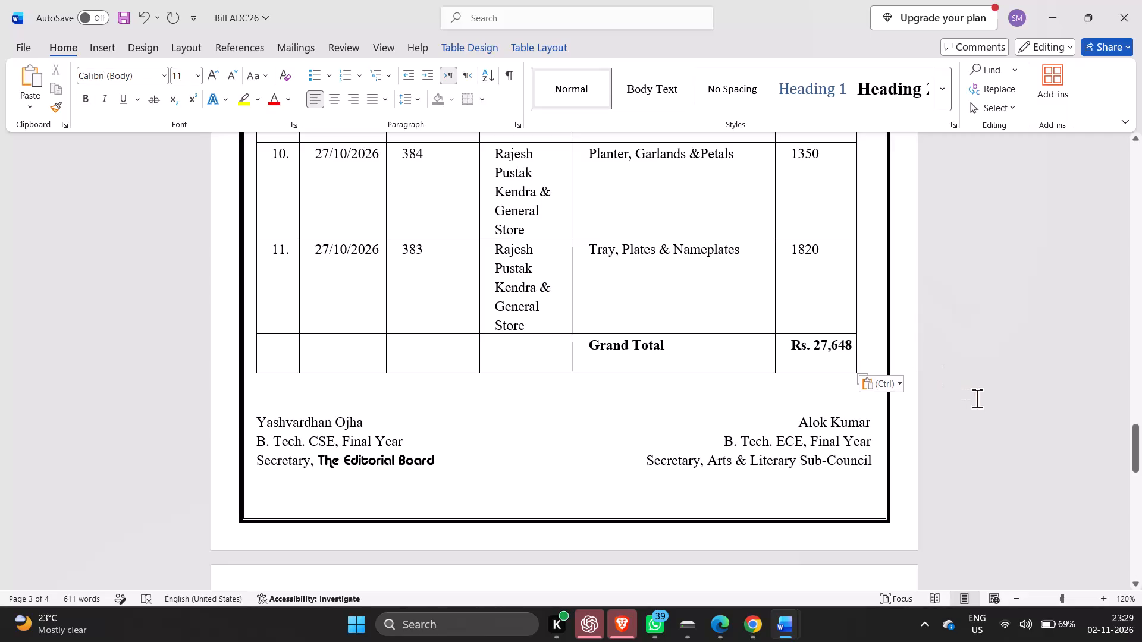
click(455, 430)
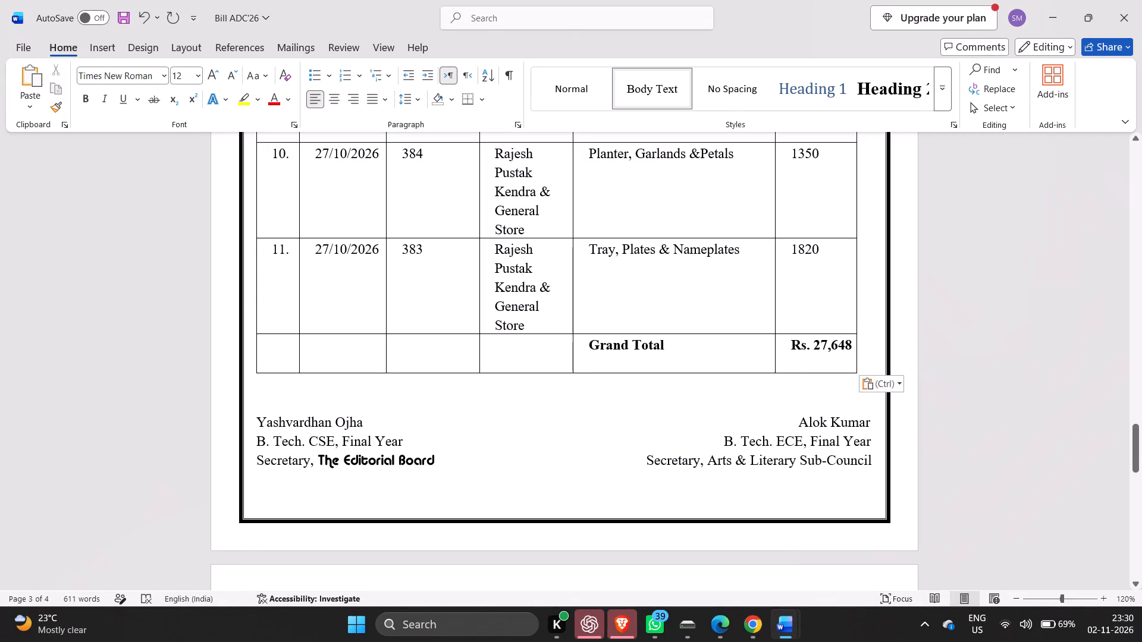
click(895, 389)
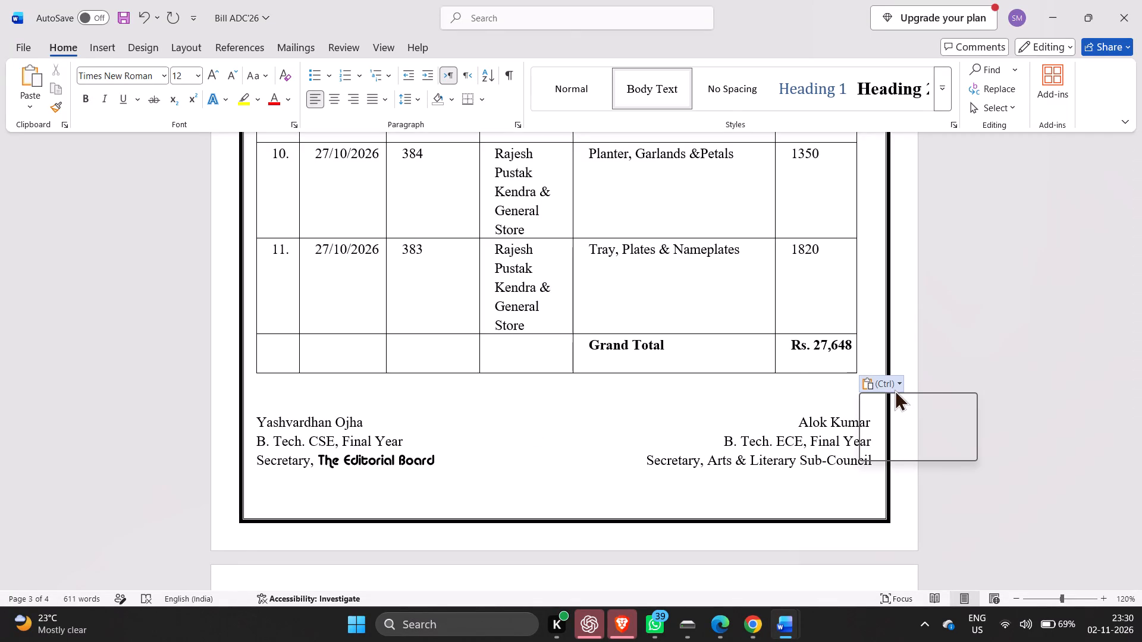
triple_click(921, 332)
click(906, 345)
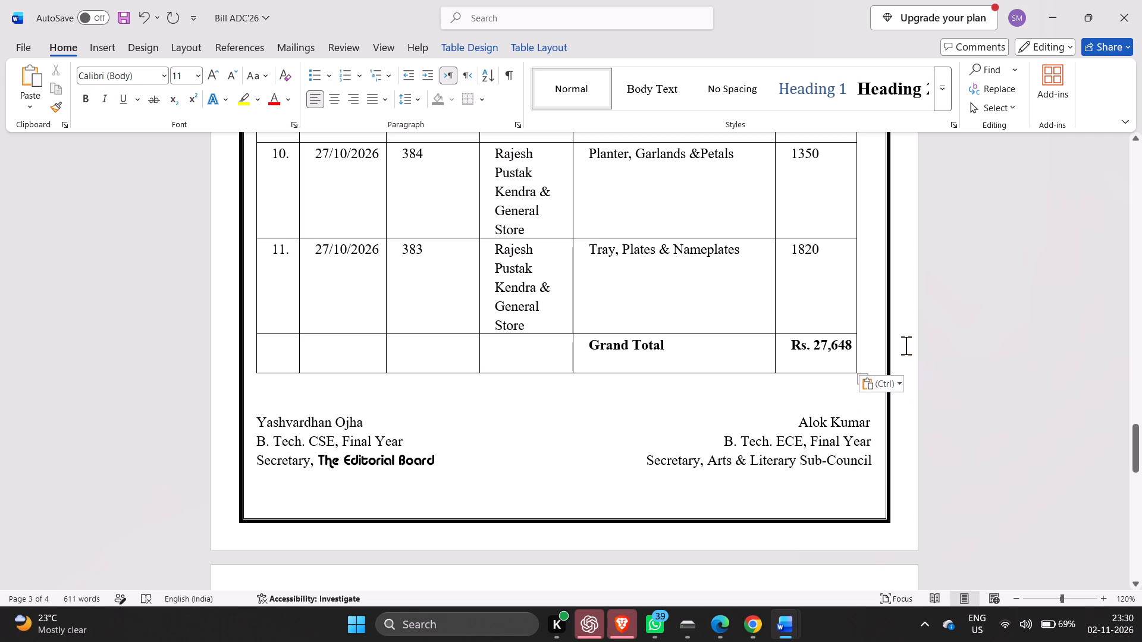
click(685, 353)
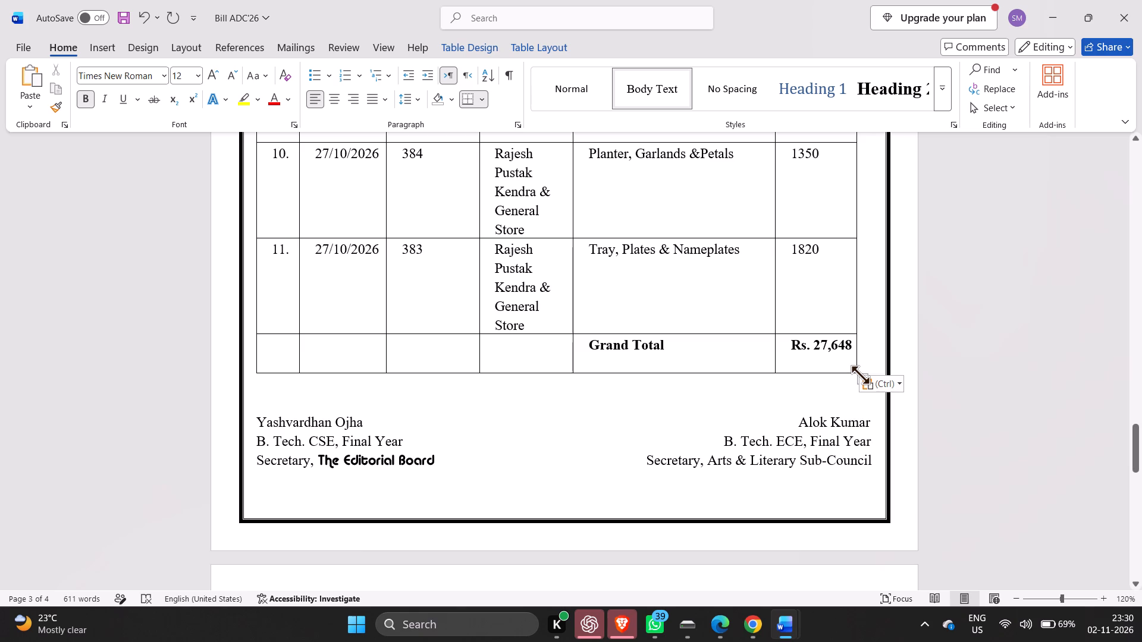
Reduce the overall height of the bill-wise table so its looser rows tighten and the signatures move up.
drag(860, 374, 848, 218)
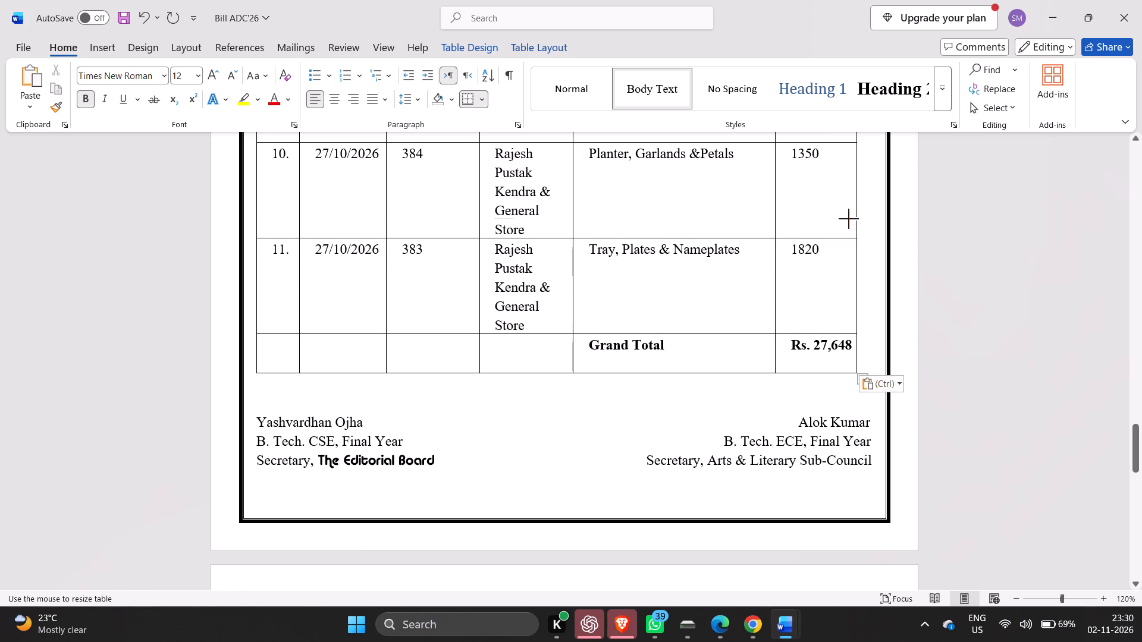
scroll(838, 331, down, 1)
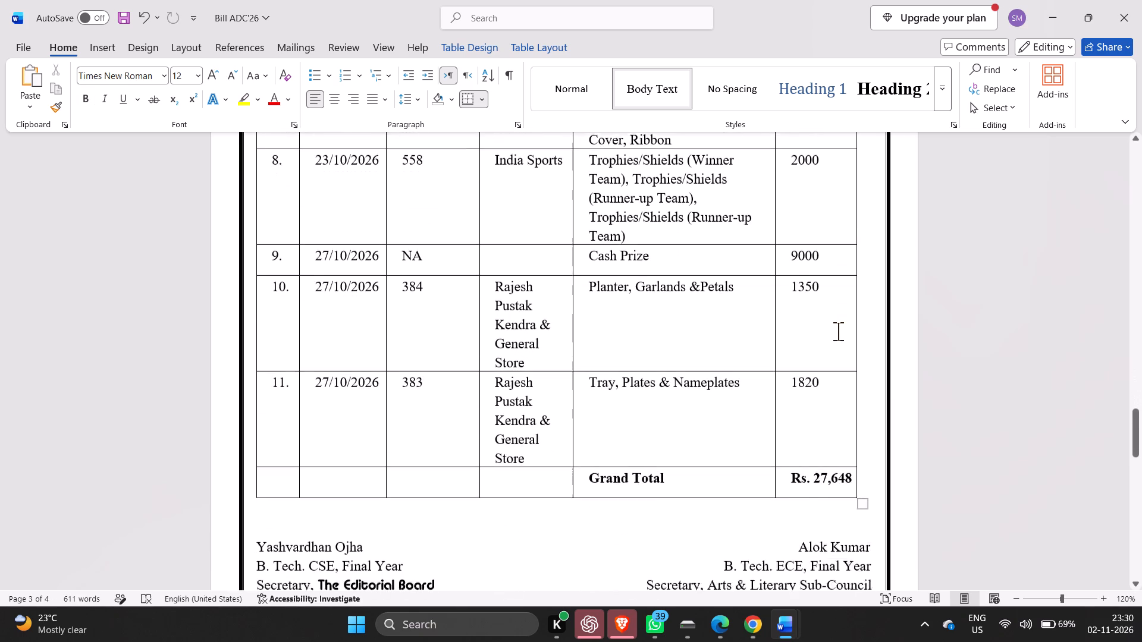
scroll(838, 331, down, 1)
drag(862, 483, 854, 322)
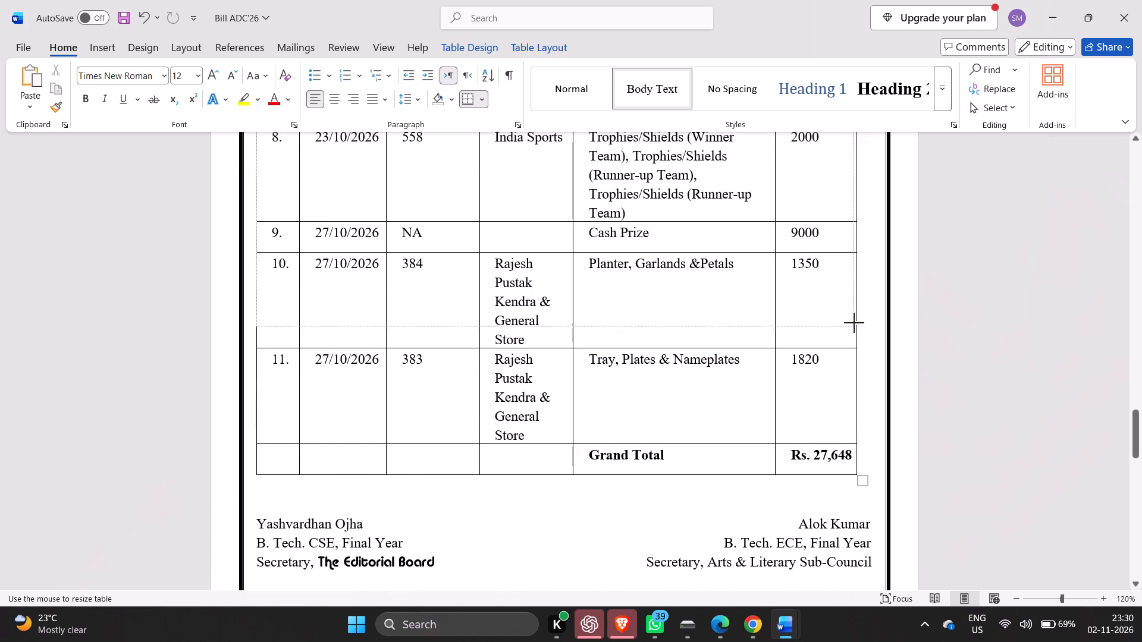
drag(854, 322, 853, 307)
Shrink the bill-wise table's height further so the Faculty Incharge and Faculty Advisor signatures fit inside the page 3 border.
scroll(853, 307, up, 8)
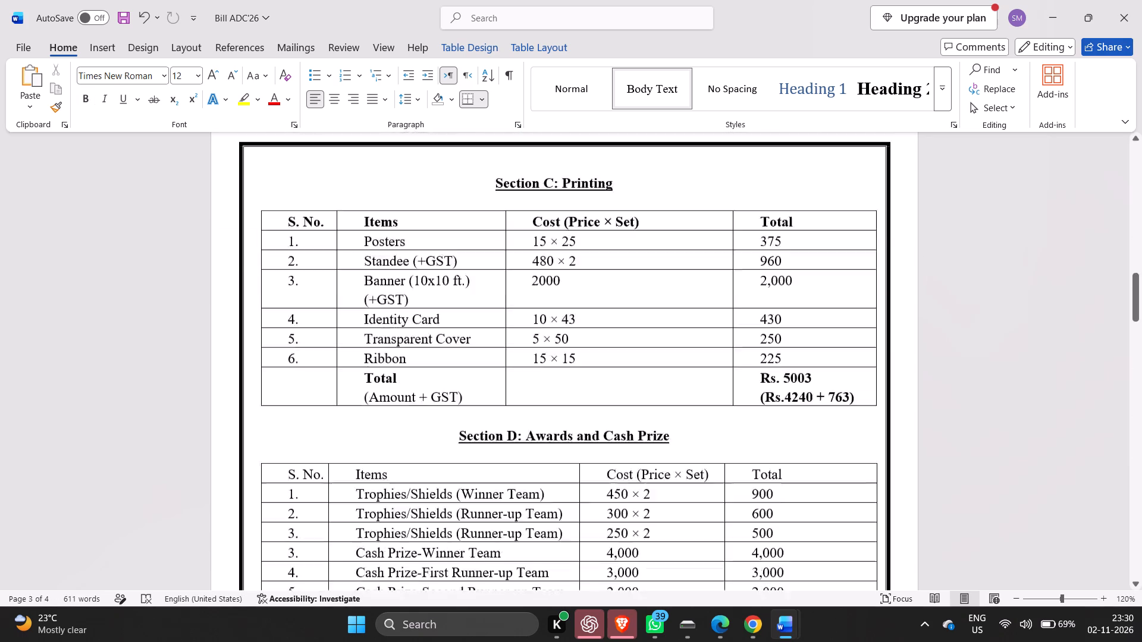
scroll(853, 307, up, 1)
scroll(853, 307, down, 4)
scroll(853, 307, up, 1)
scroll(853, 307, down, 1)
scroll(853, 307, up, 1)
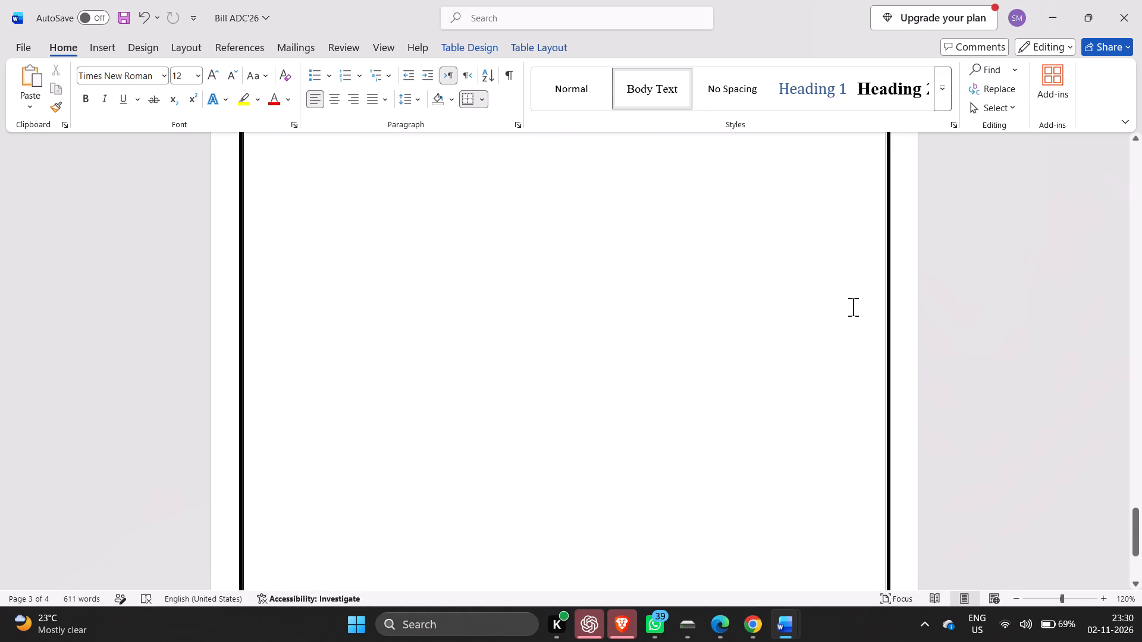
scroll(853, 307, up, 1)
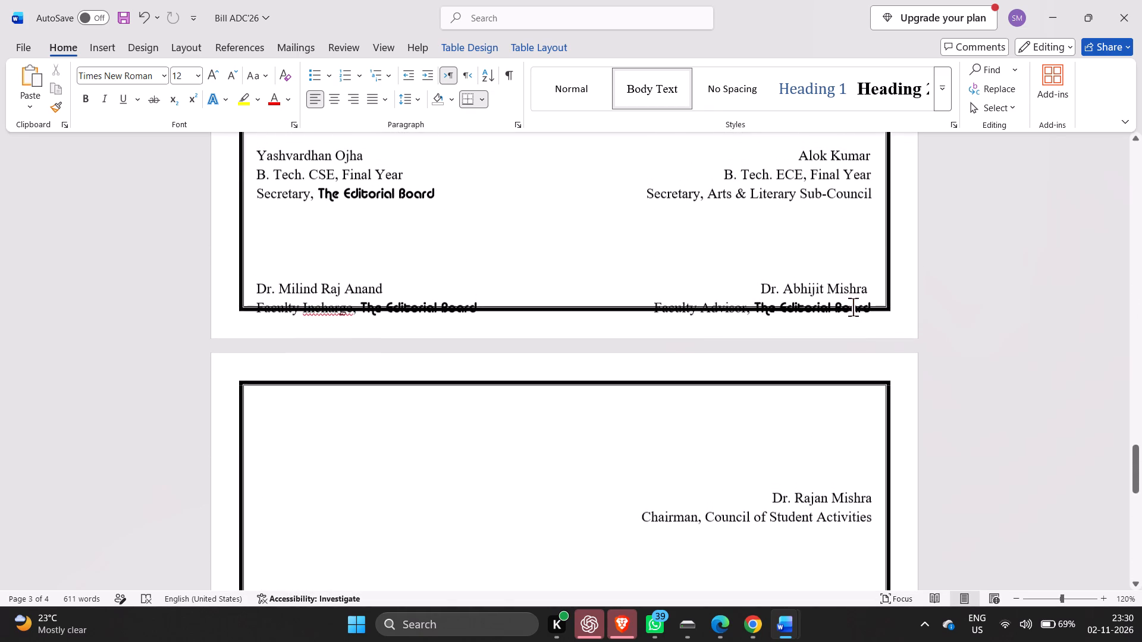
scroll(853, 307, up, 2)
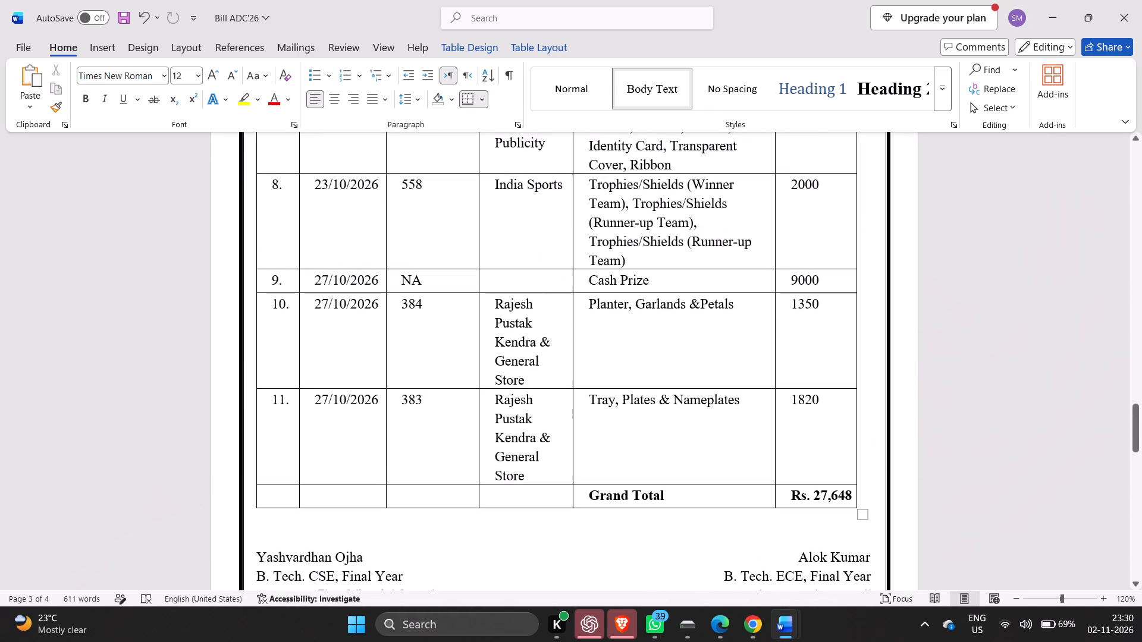
drag(866, 519, 858, 388)
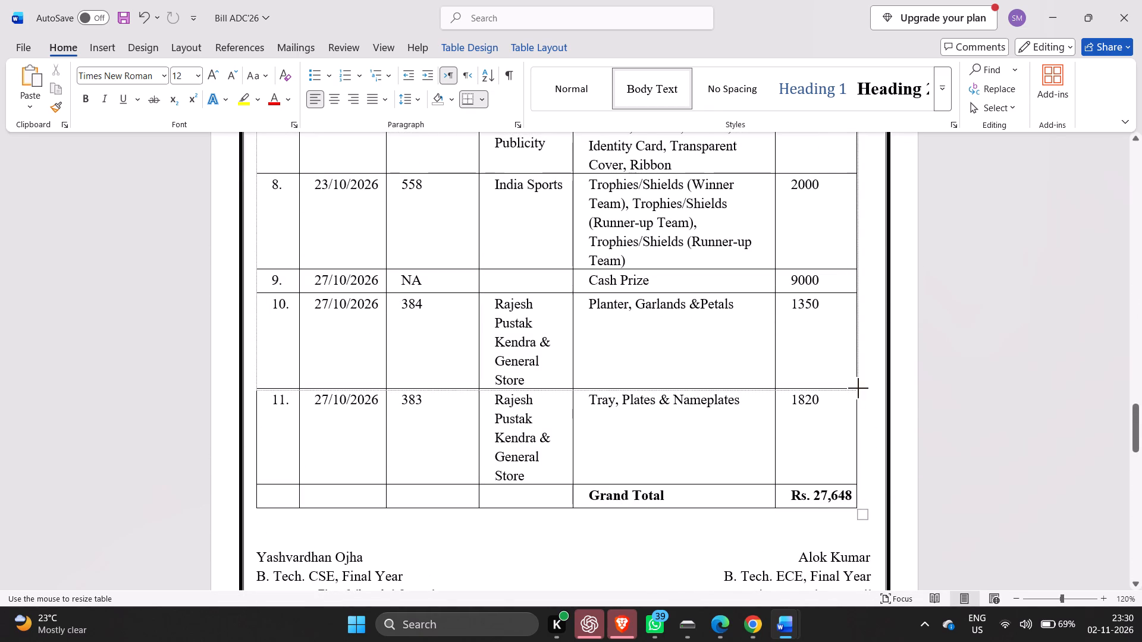
drag(858, 388, 854, 360)
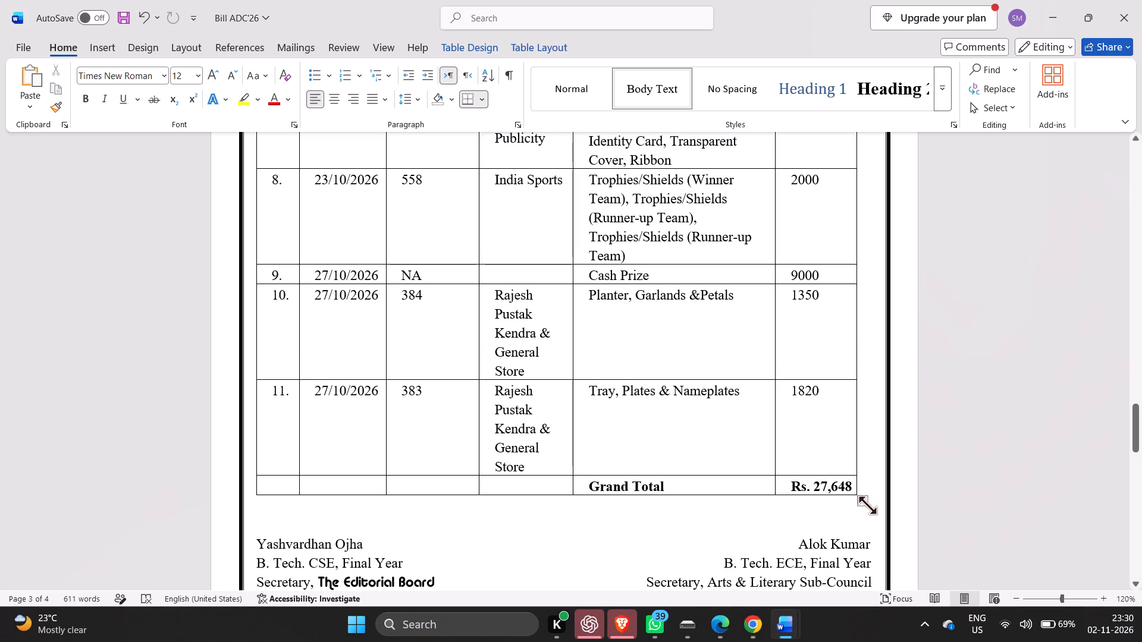
drag(861, 501, 849, 306)
Review the document from Section A through the Summary of Expenditure to the bill-wise table and signatures, checking the layout and entries.
scroll(849, 306, up, 2)
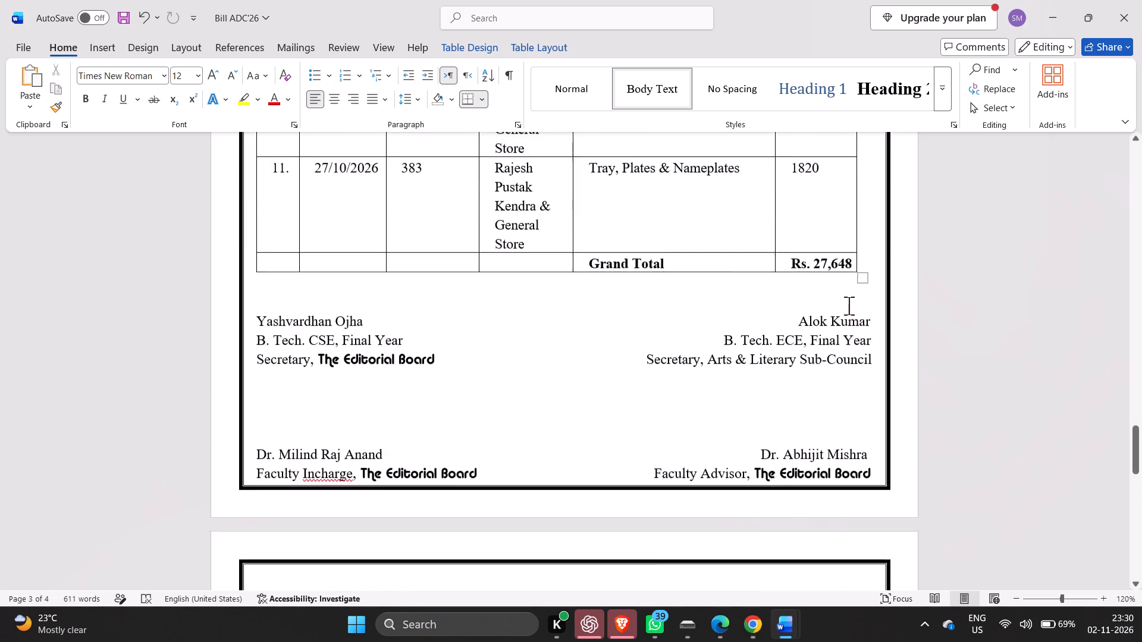
scroll(849, 306, up, 1)
scroll(849, 306, down, 2)
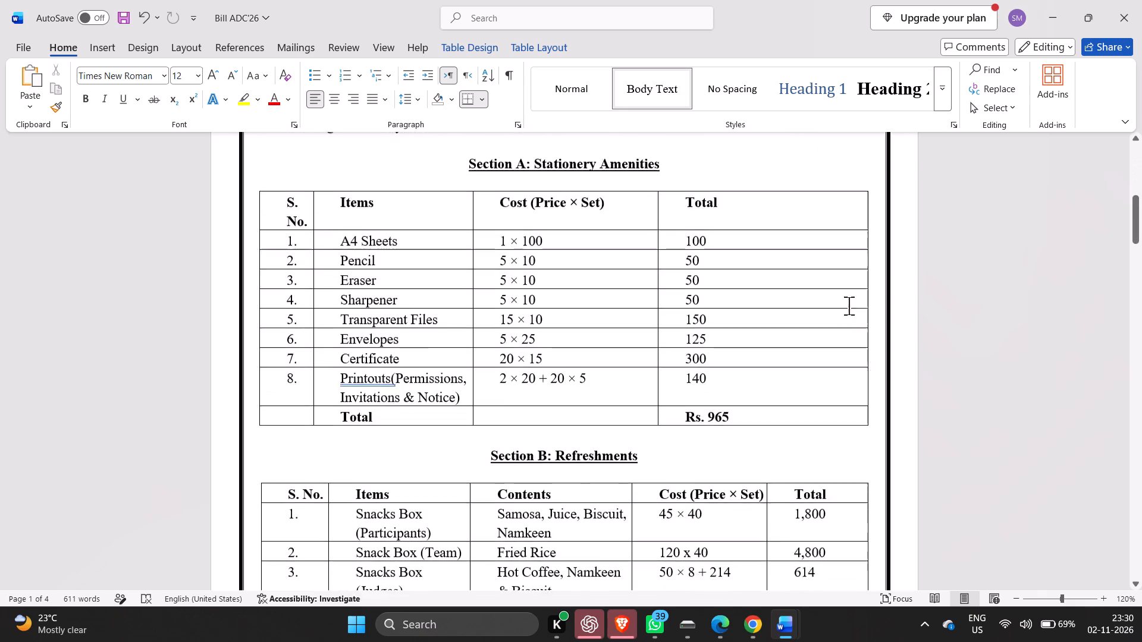
scroll(849, 306, down, 4)
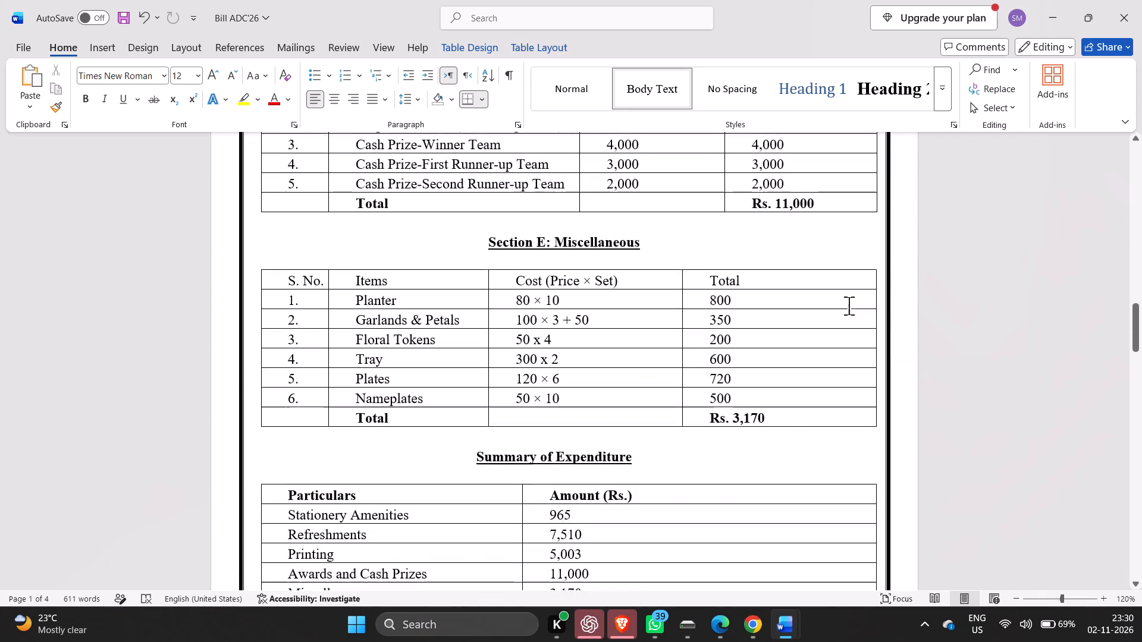
scroll(849, 306, down, 2)
scroll(849, 306, up, 1)
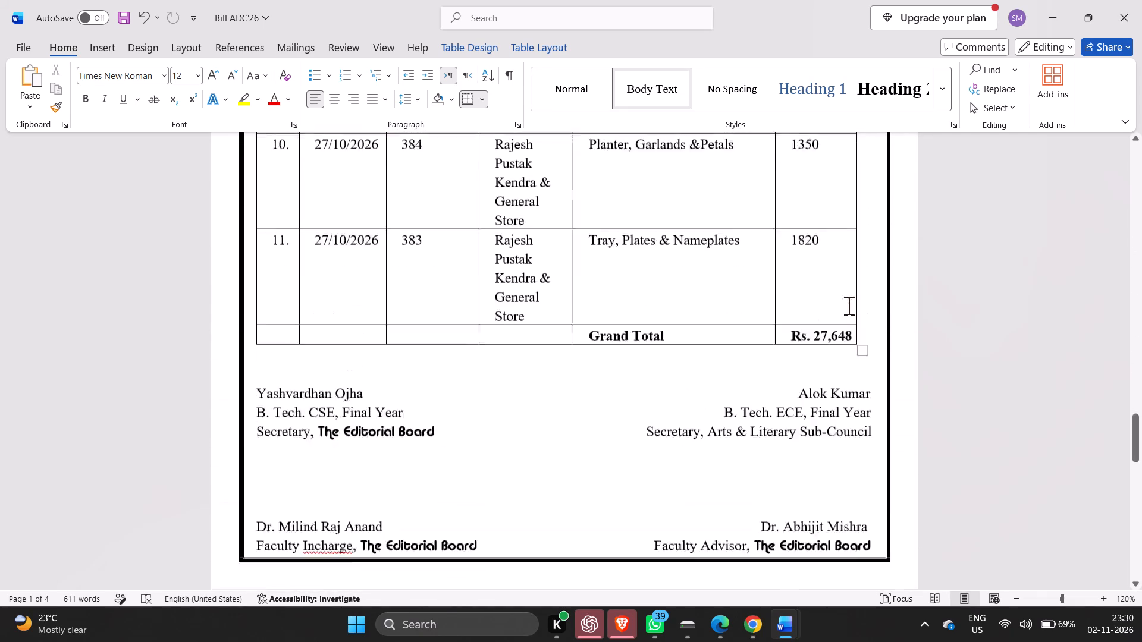
scroll(849, 306, up, 2)
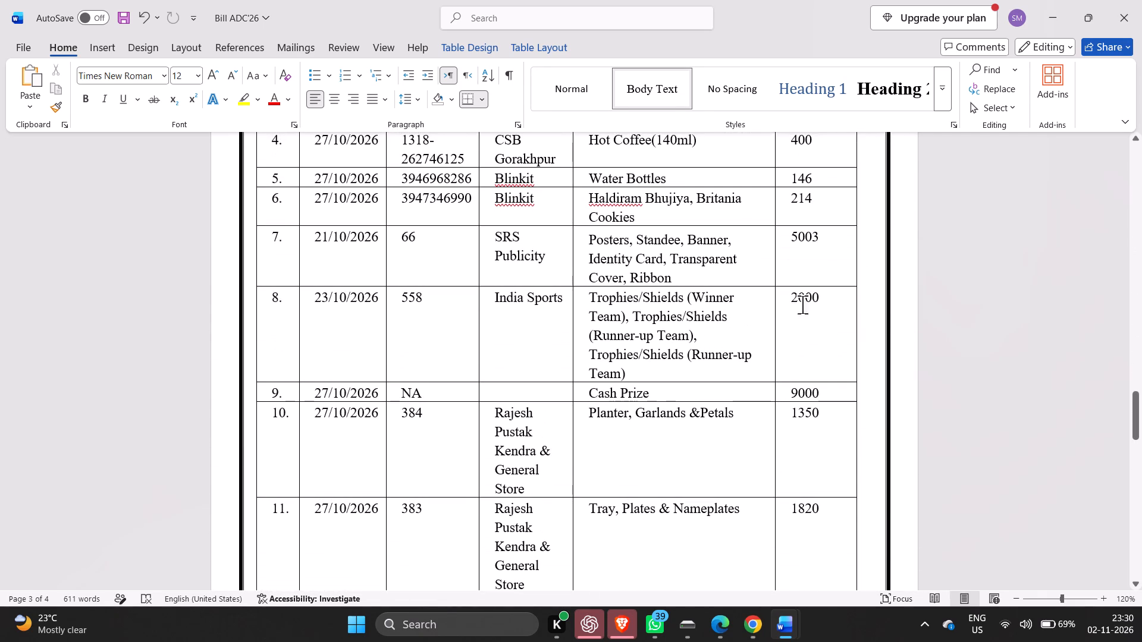
scroll(788, 304, up, 3)
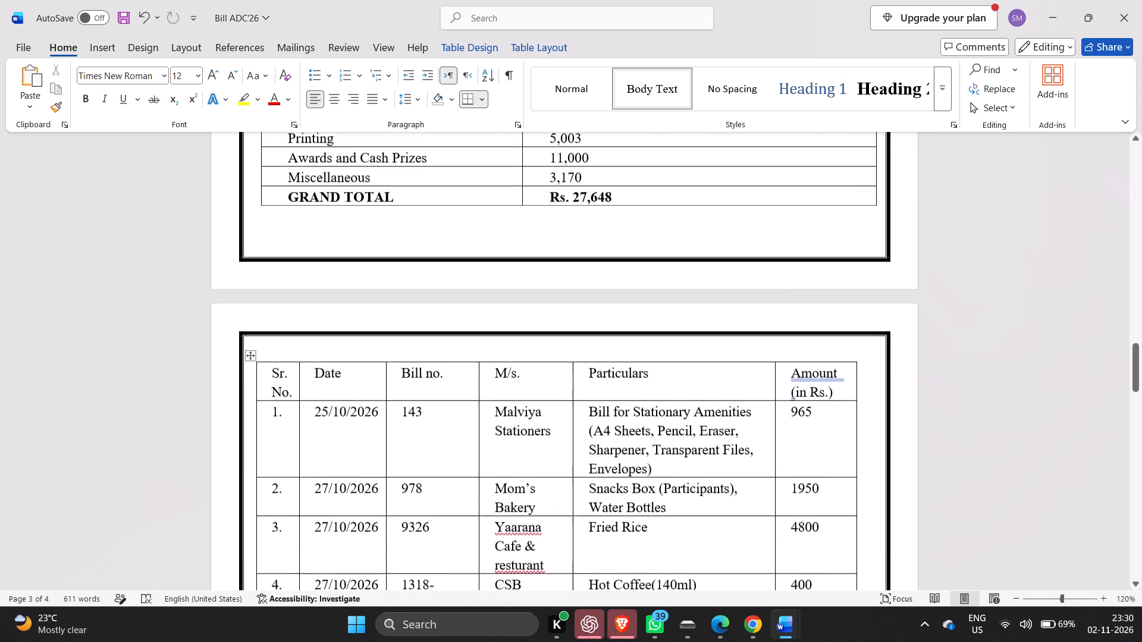
scroll(788, 304, up, 3)
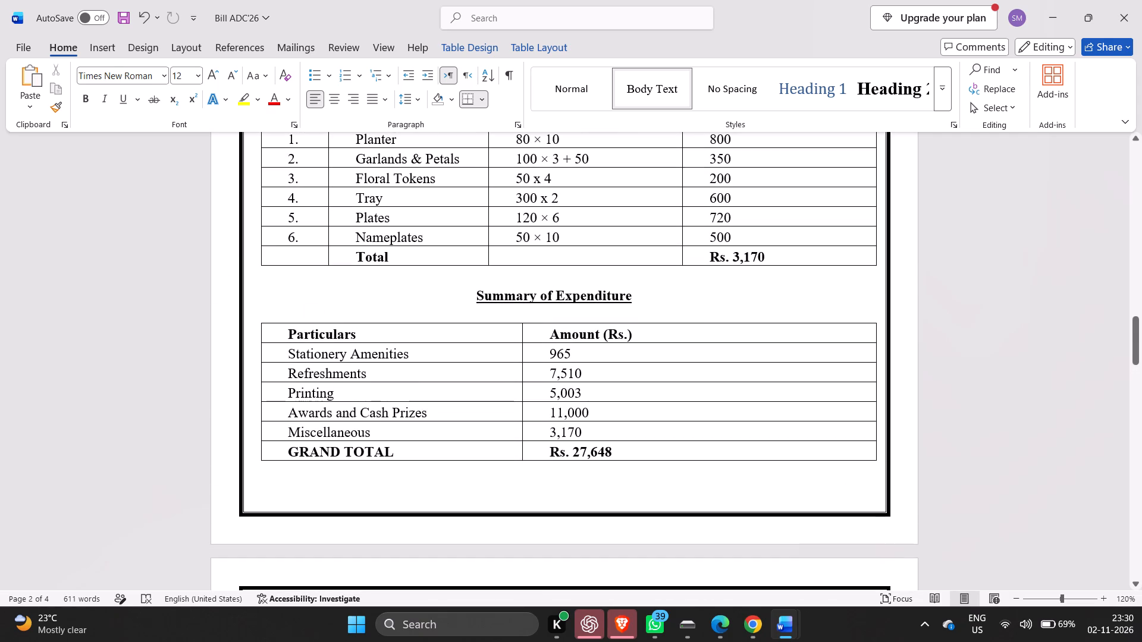
click(329, 383)
double_click(384, 350)
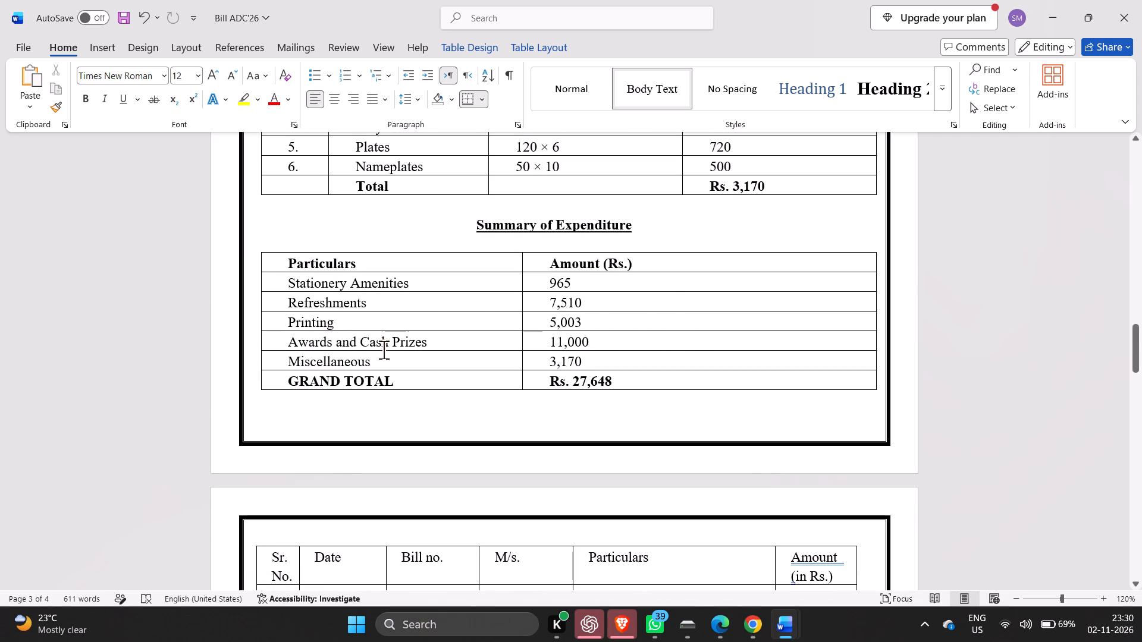
drag(325, 345, 298, 344)
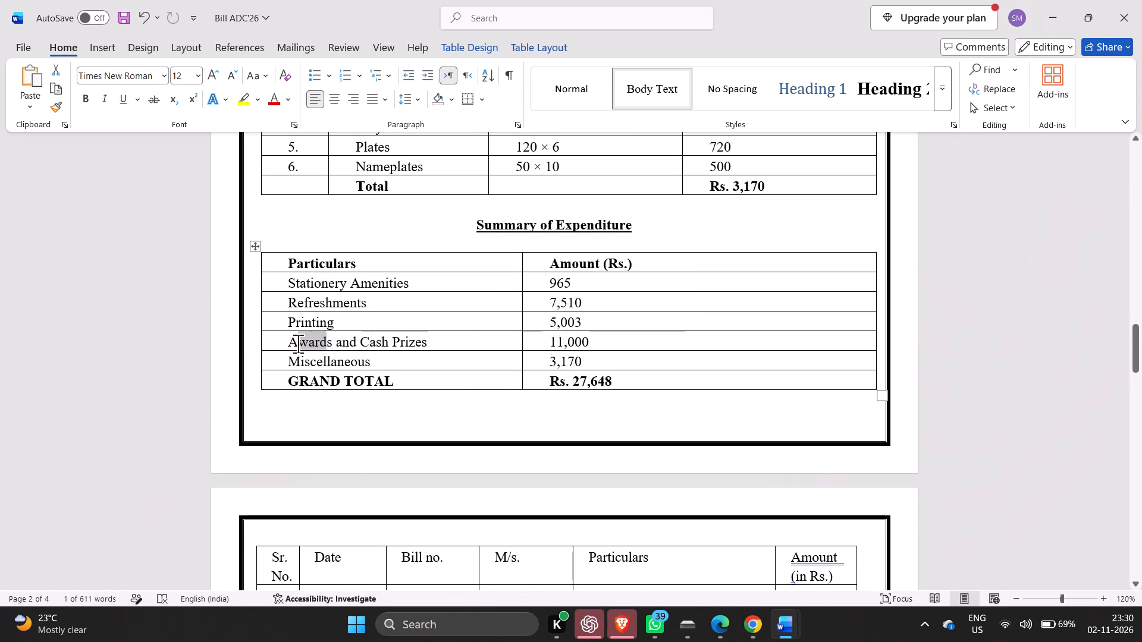
click(399, 371)
Make the bill-wise table's header row bold, from Sr. No. through Amount (in Rs.).
scroll(583, 502, down, 1)
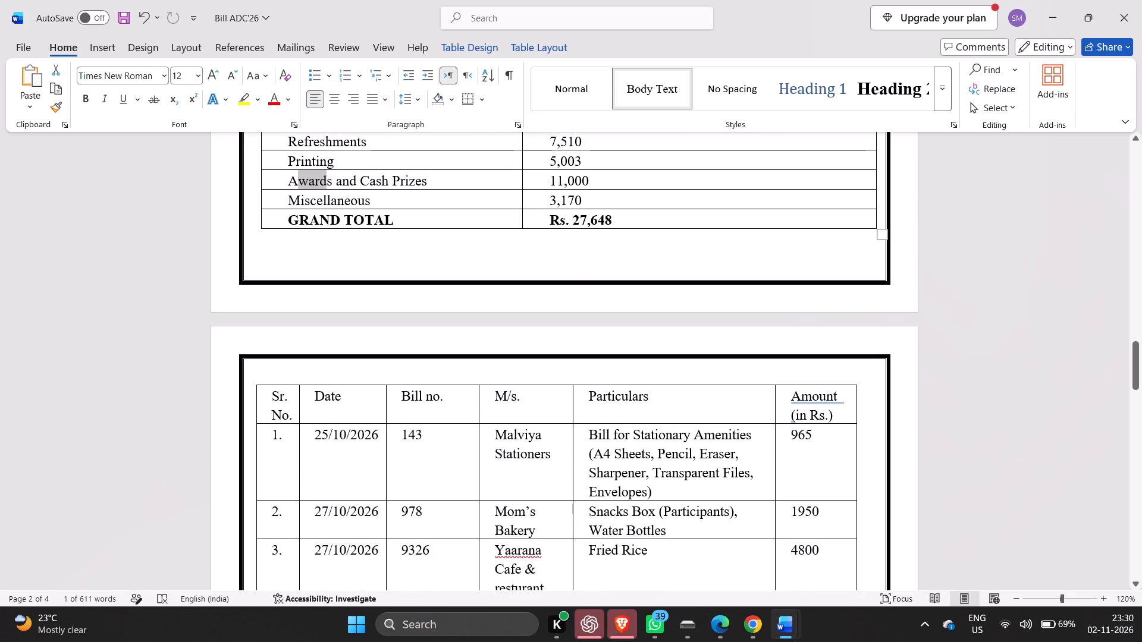
drag(273, 400, 680, 409)
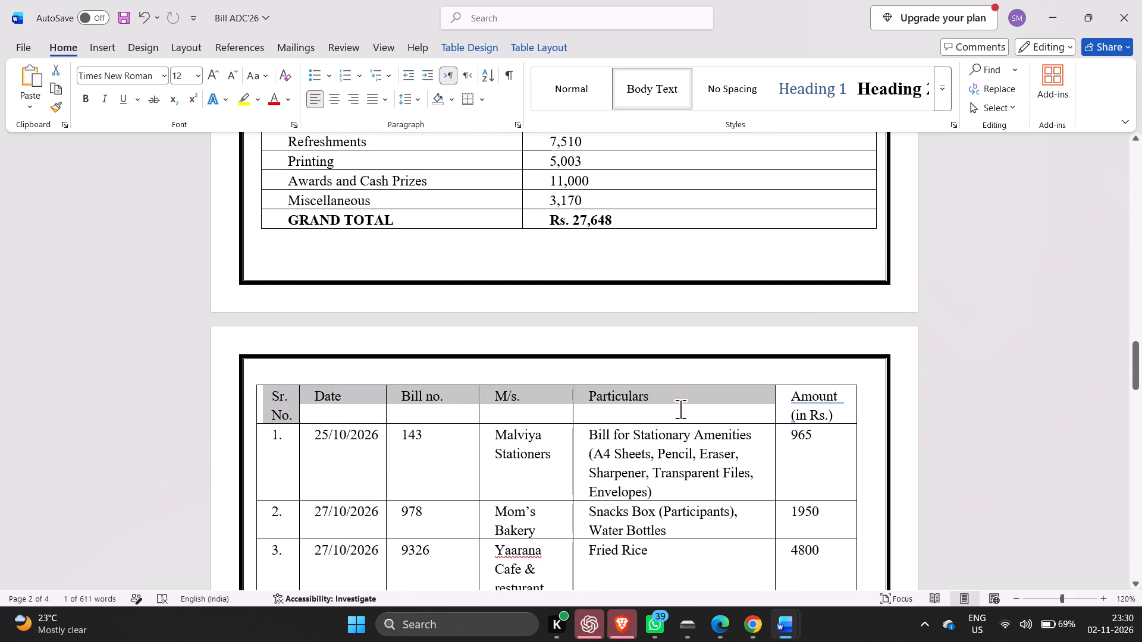
drag(680, 409, 826, 395)
key(ctrl+b)
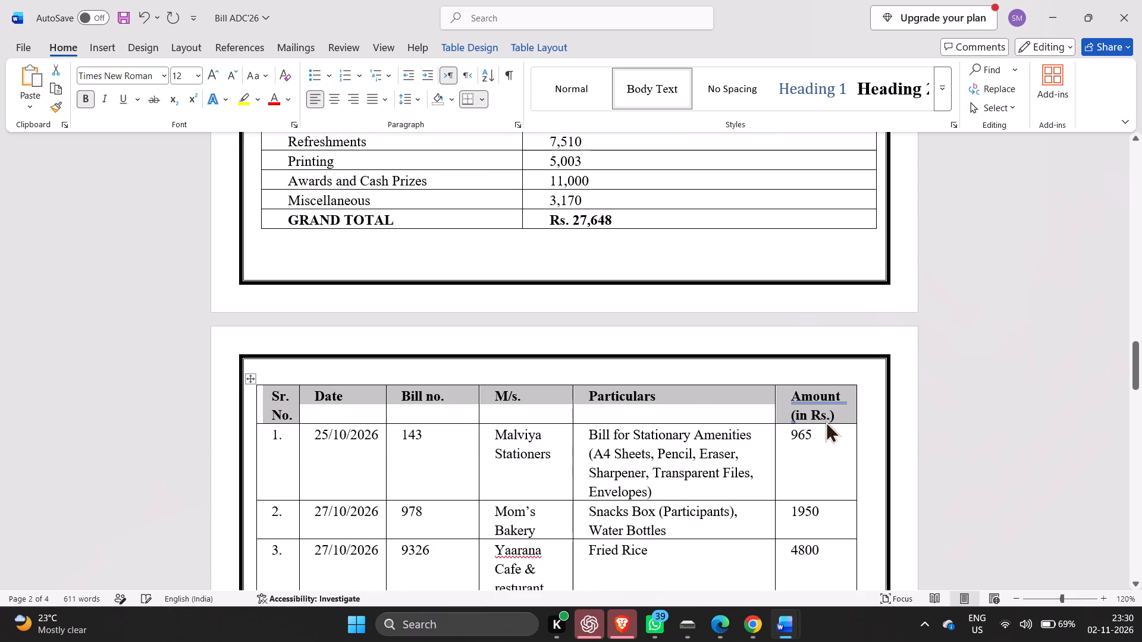
click(832, 468)
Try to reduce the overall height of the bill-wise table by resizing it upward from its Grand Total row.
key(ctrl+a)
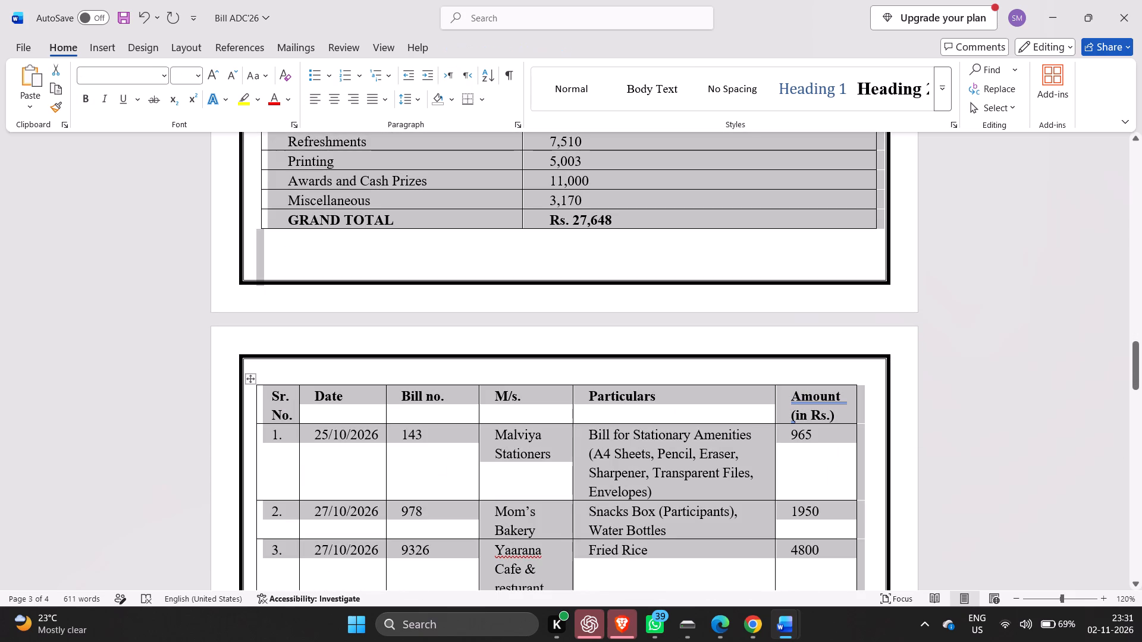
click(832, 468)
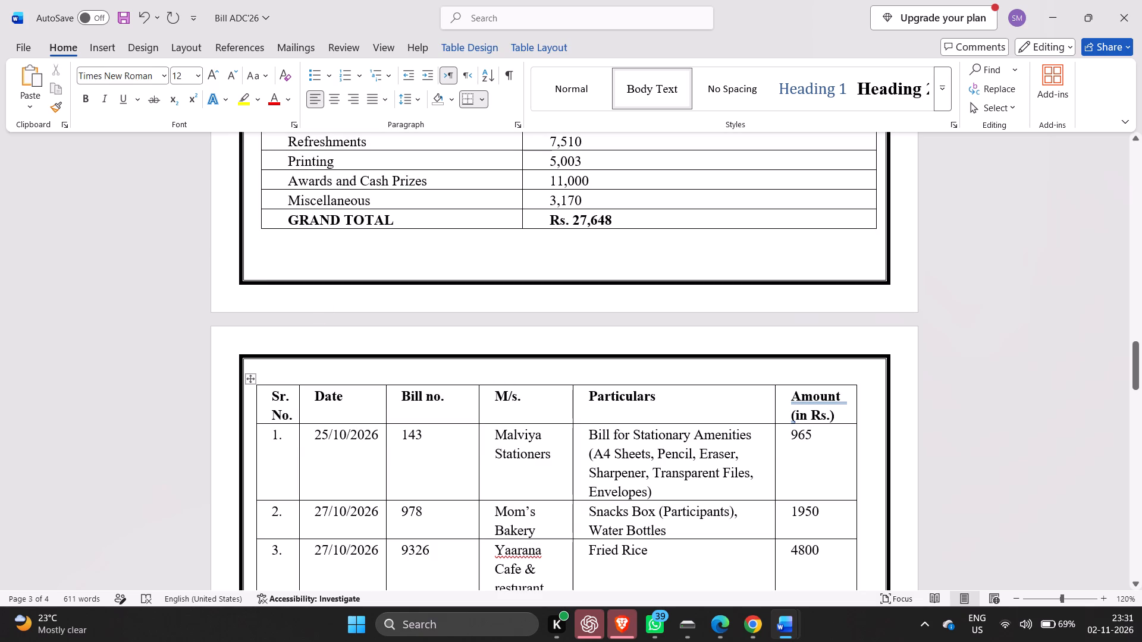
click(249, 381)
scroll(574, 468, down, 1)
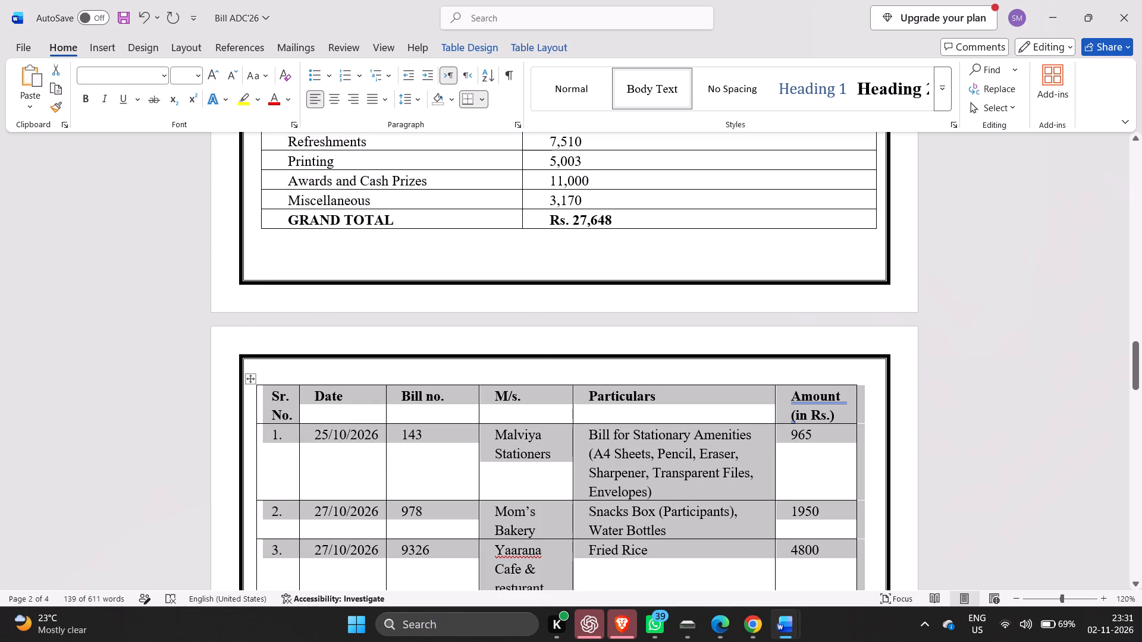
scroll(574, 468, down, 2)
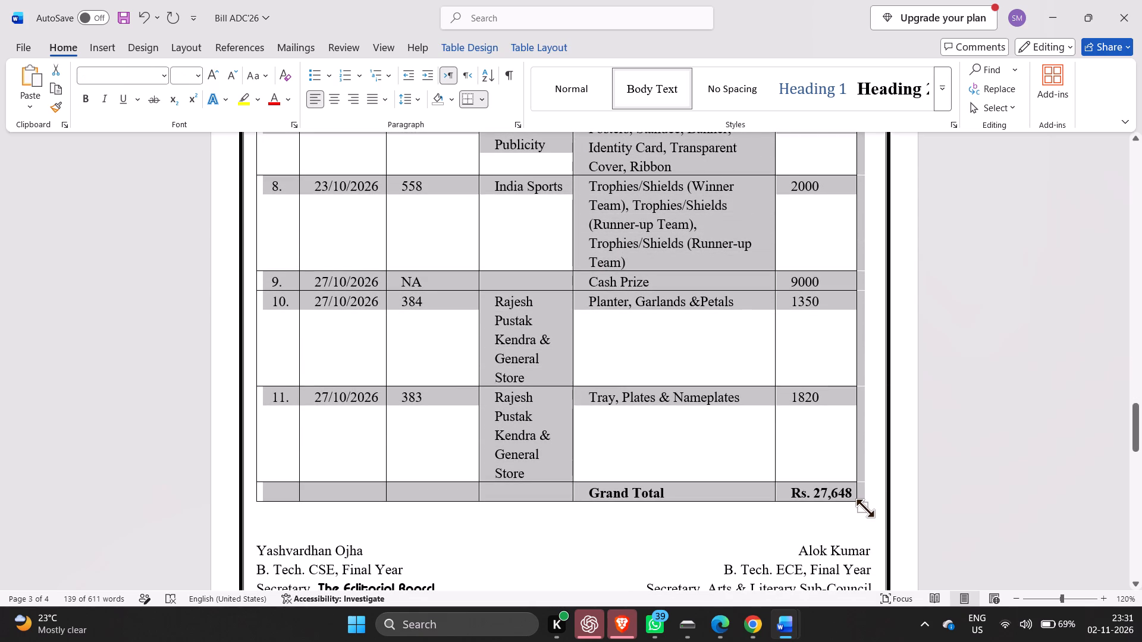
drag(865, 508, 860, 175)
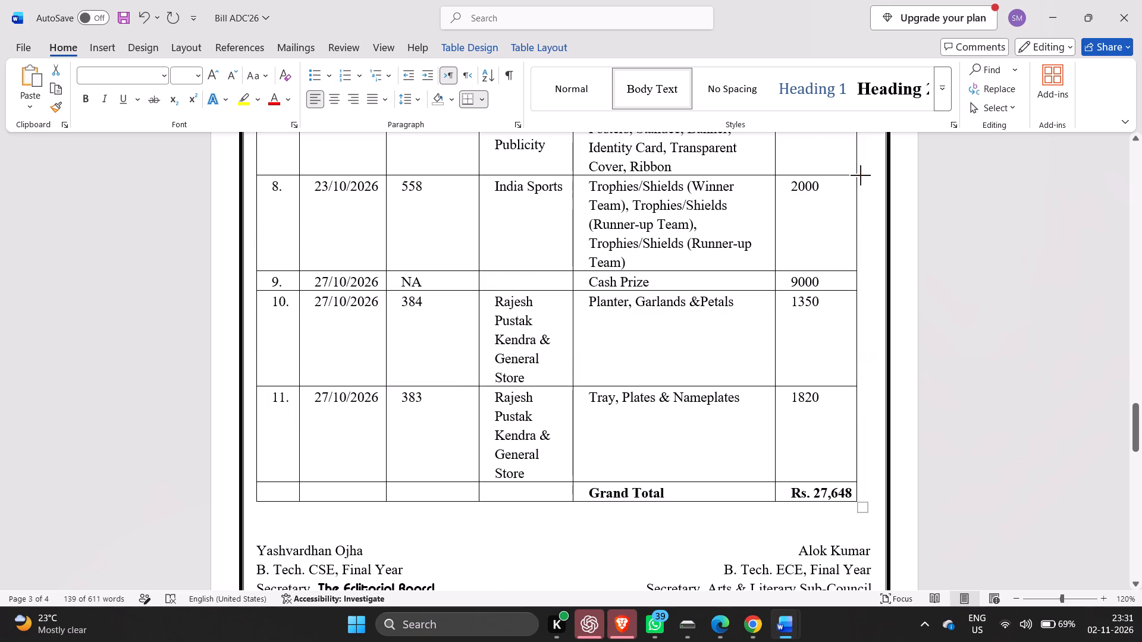
Check the layout of the bill-wise table, the signatures below it and the Summary of Expenditure above it.
scroll(810, 486, right, 1)
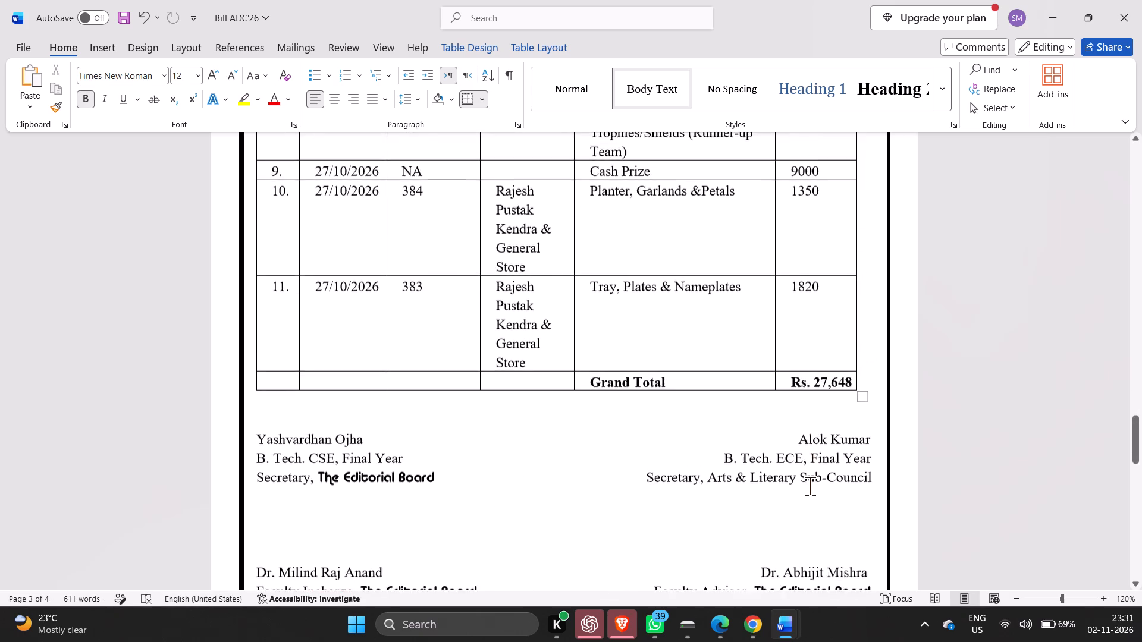
scroll(810, 486, right, 1)
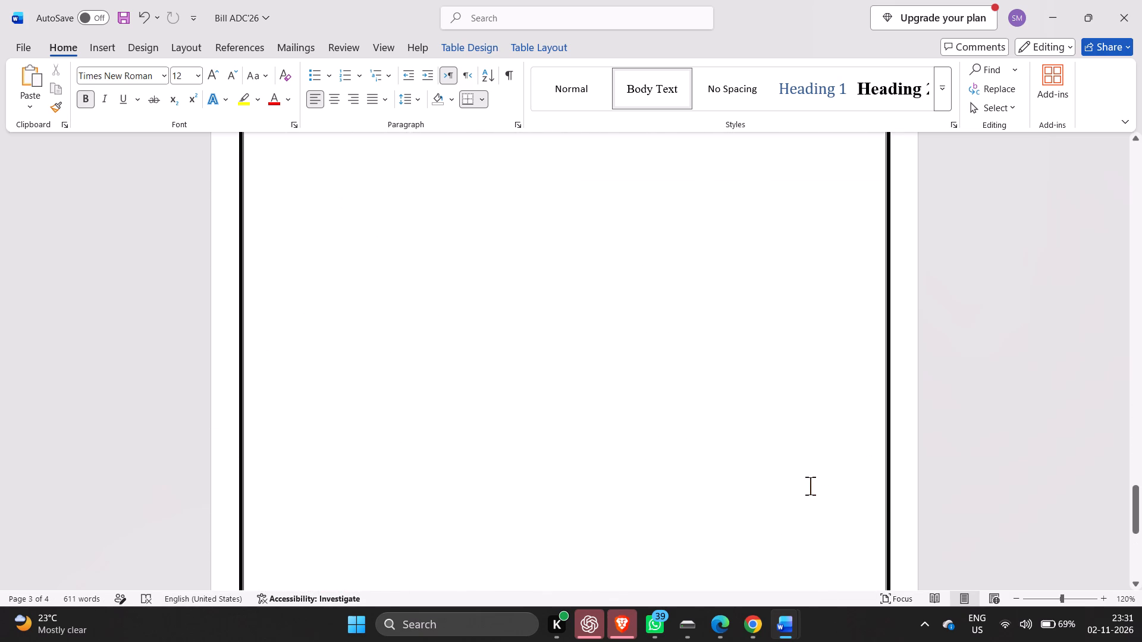
scroll(810, 486, right, 1)
scroll(810, 486, up, 2)
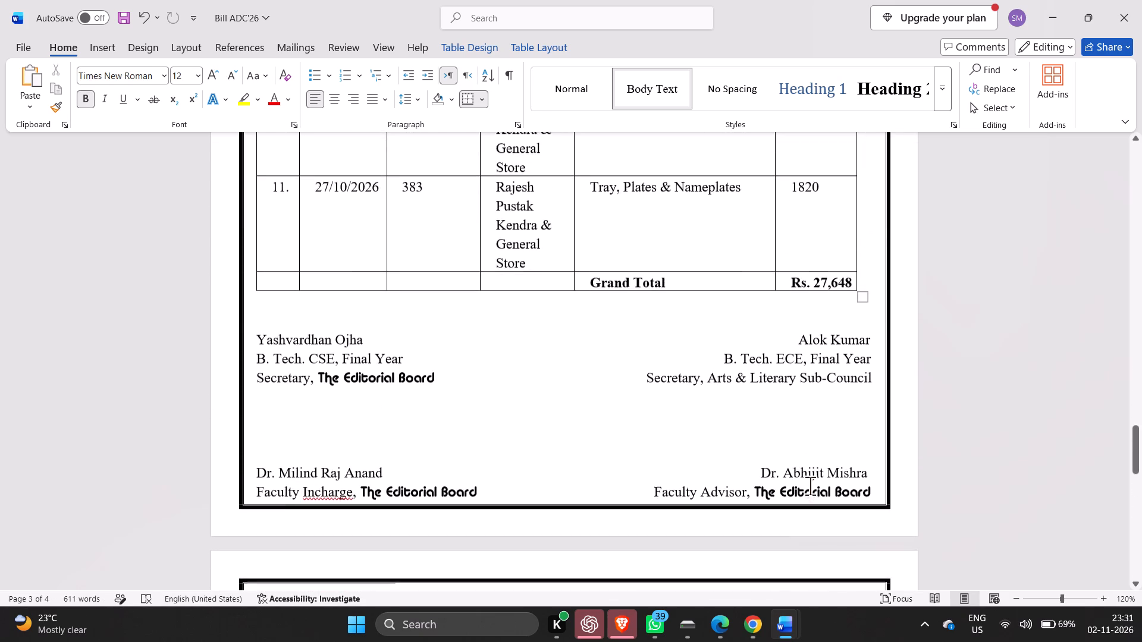
scroll(810, 486, up, 4)
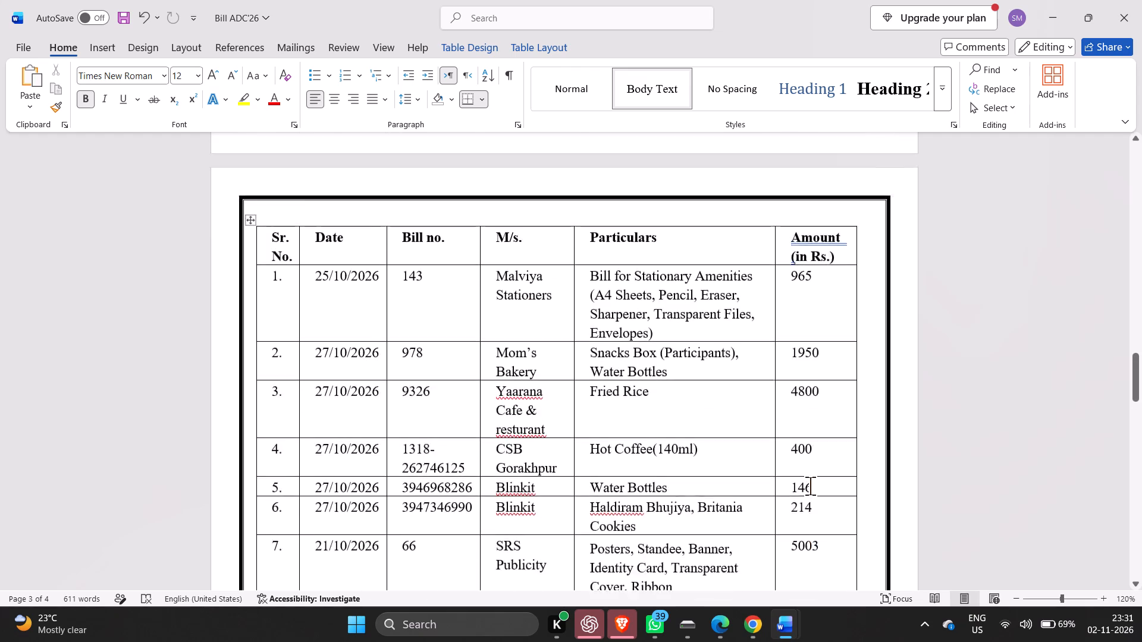
scroll(810, 486, up, 1)
scroll(810, 486, down, 1)
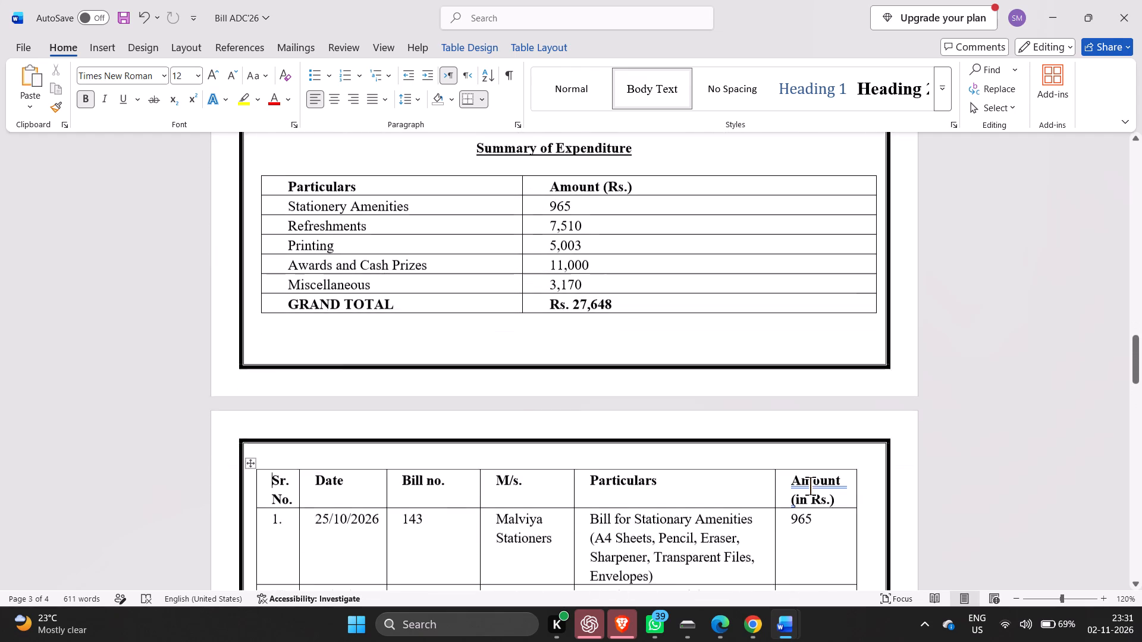
scroll(810, 486, down, 1)
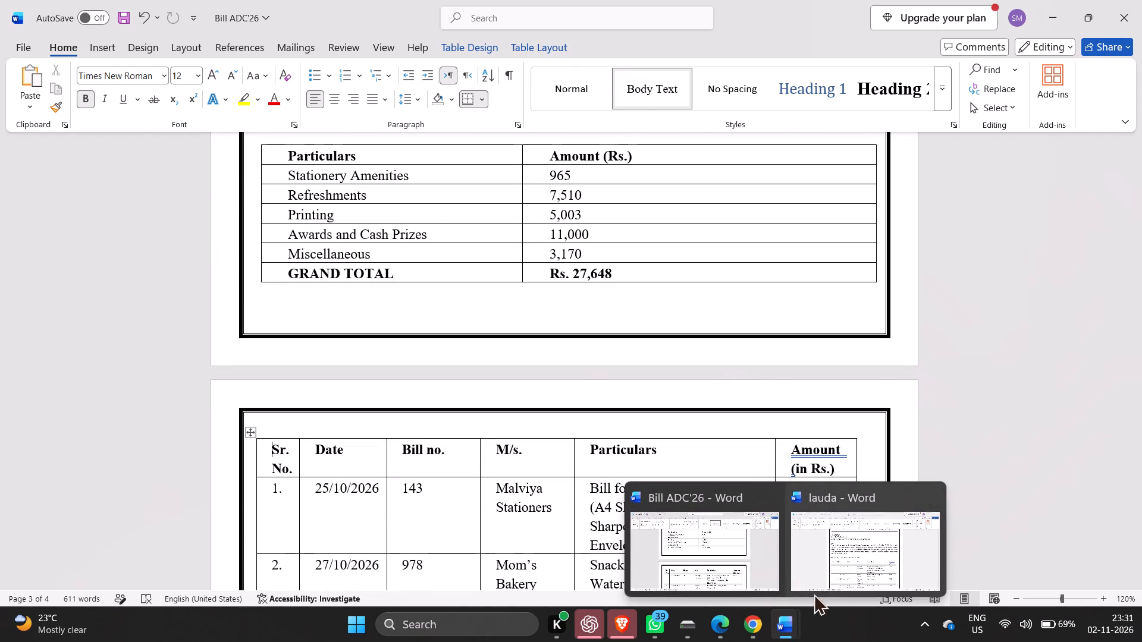
Switch to the lauda document and examine its bill-wise table and signature layout for comparison.
click(833, 564)
scroll(717, 492, down, 1)
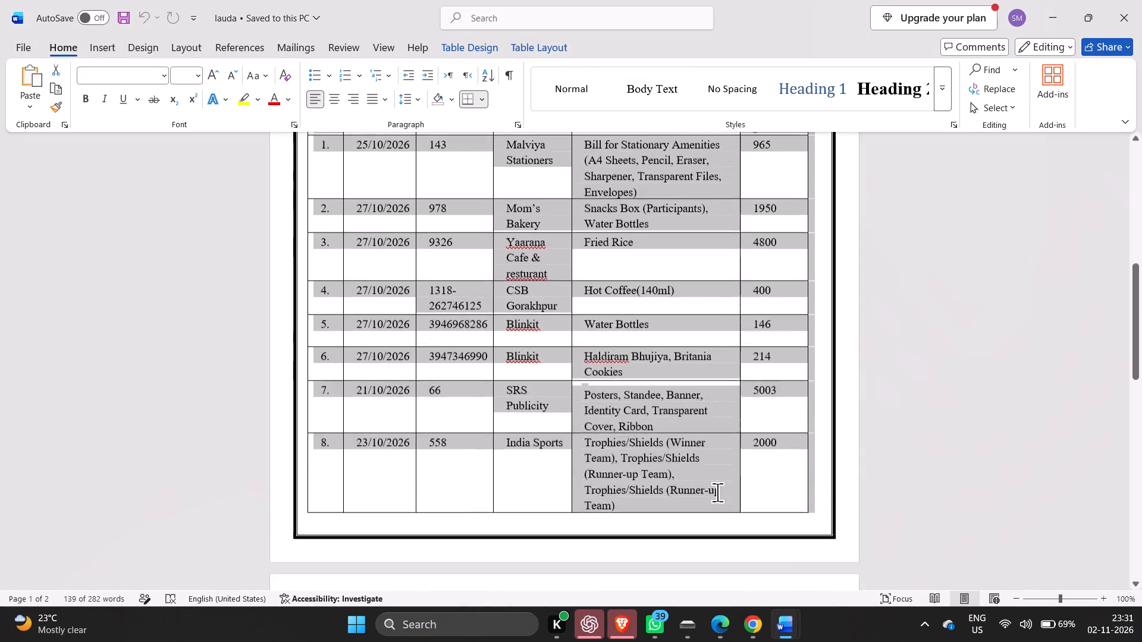
scroll(717, 492, down, 1)
scroll(717, 492, up, 2)
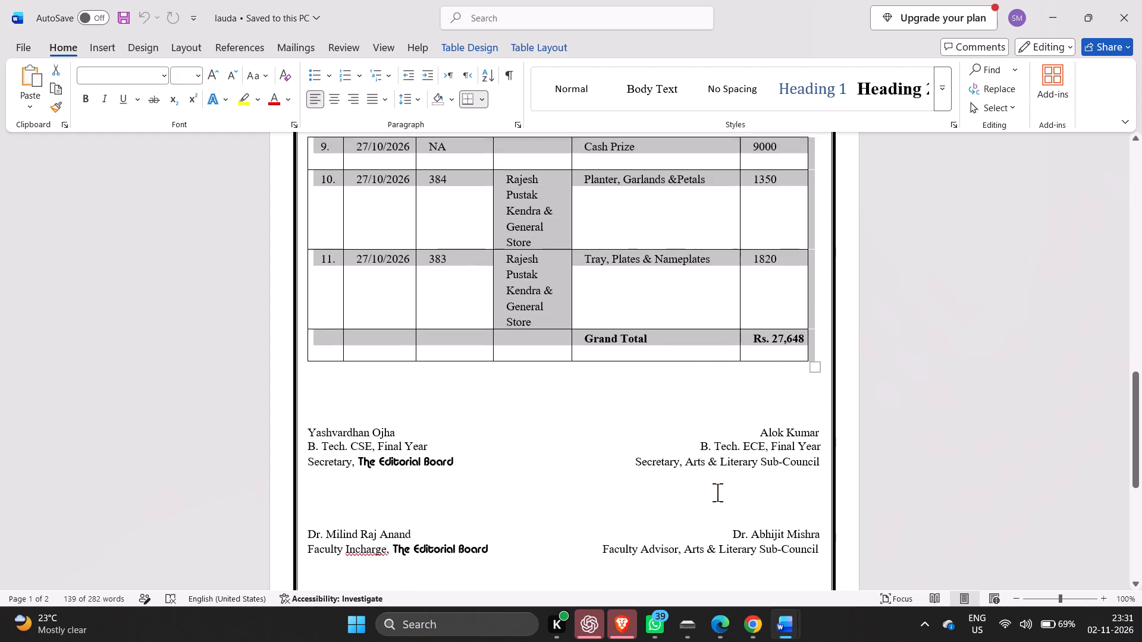
click(717, 492)
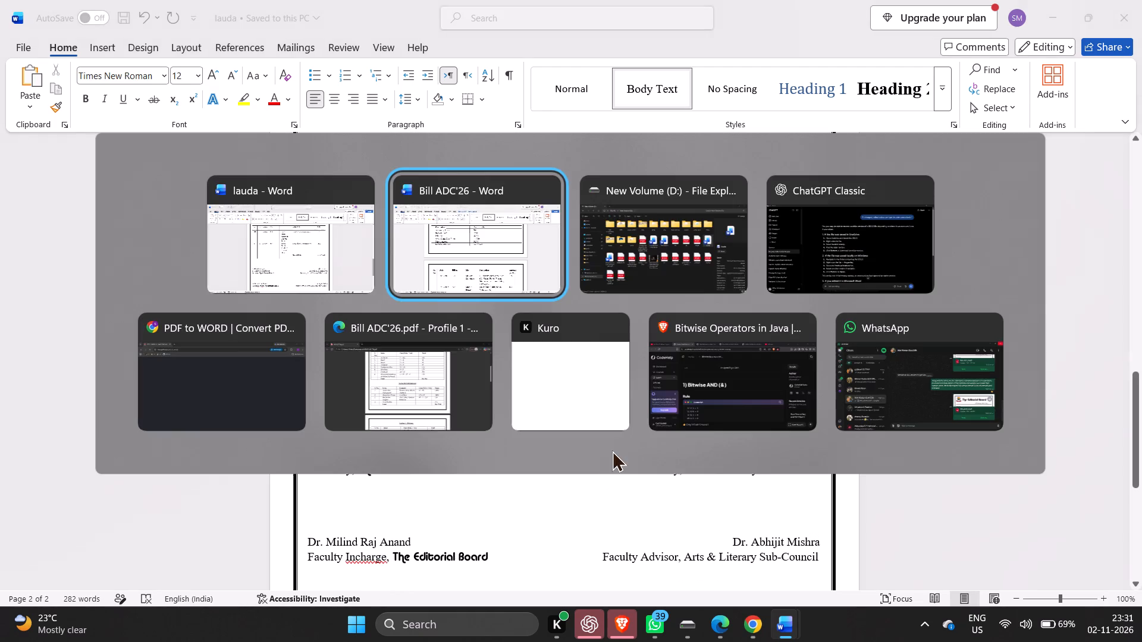
Return to Bill ADC'26 and examine how the table and signatures are split across pages 3 and 4.
scroll(604, 408, up, 1)
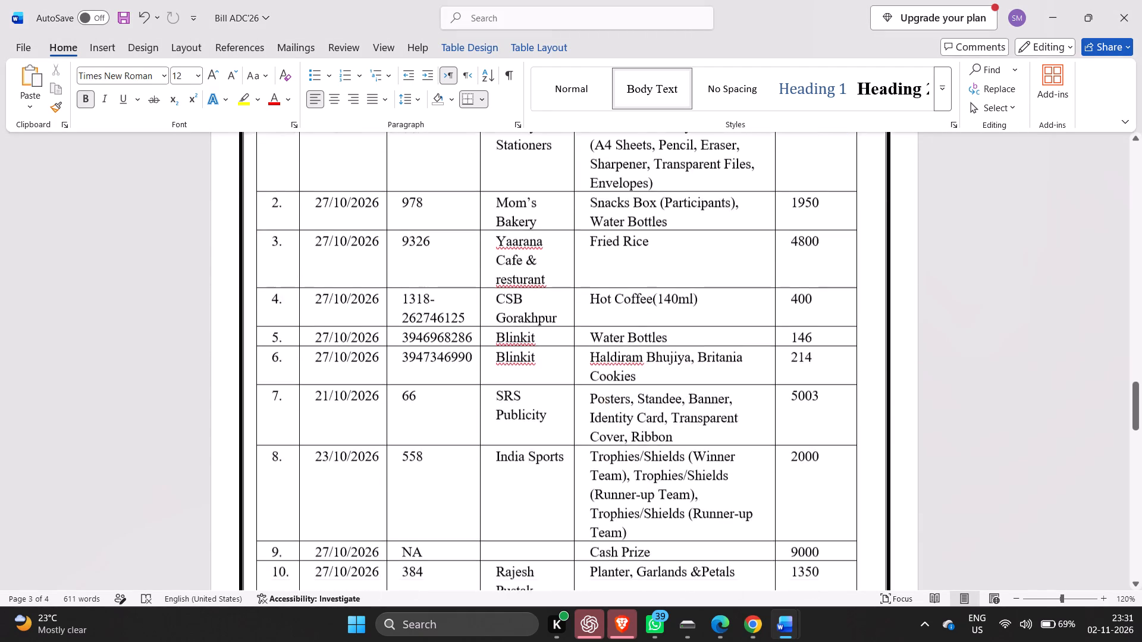
scroll(604, 408, up, 1)
scroll(604, 408, down, 2)
scroll(604, 408, up, 1)
scroll(604, 408, down, 1)
scroll(604, 408, up, 1)
scroll(604, 408, down, 1)
scroll(604, 408, up, 1)
scroll(604, 408, down, 2)
scroll(604, 408, up, 1)
scroll(604, 408, down, 4)
scroll(604, 408, up, 1)
scroll(604, 408, down, 2)
scroll(604, 408, up, 1)
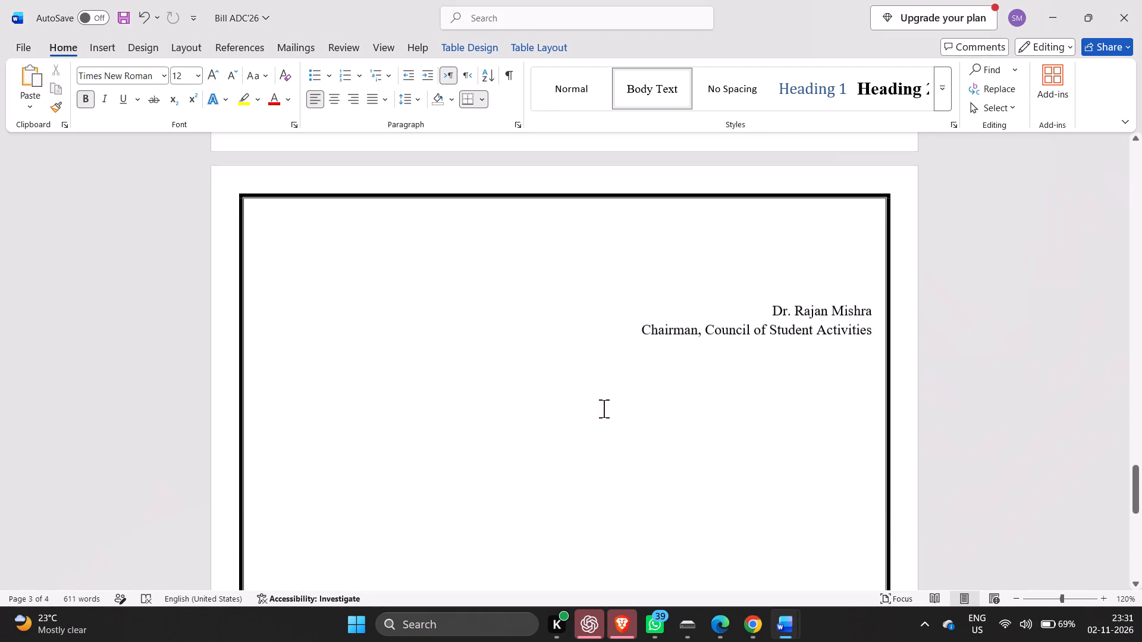
scroll(604, 408, up, 1)
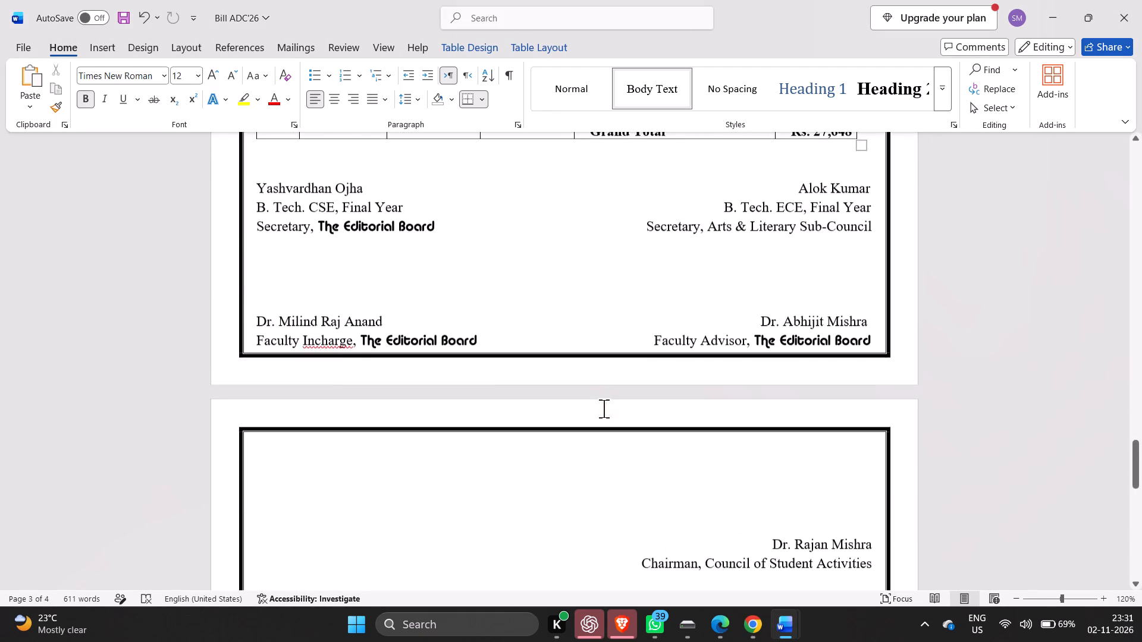
scroll(604, 408, up, 1)
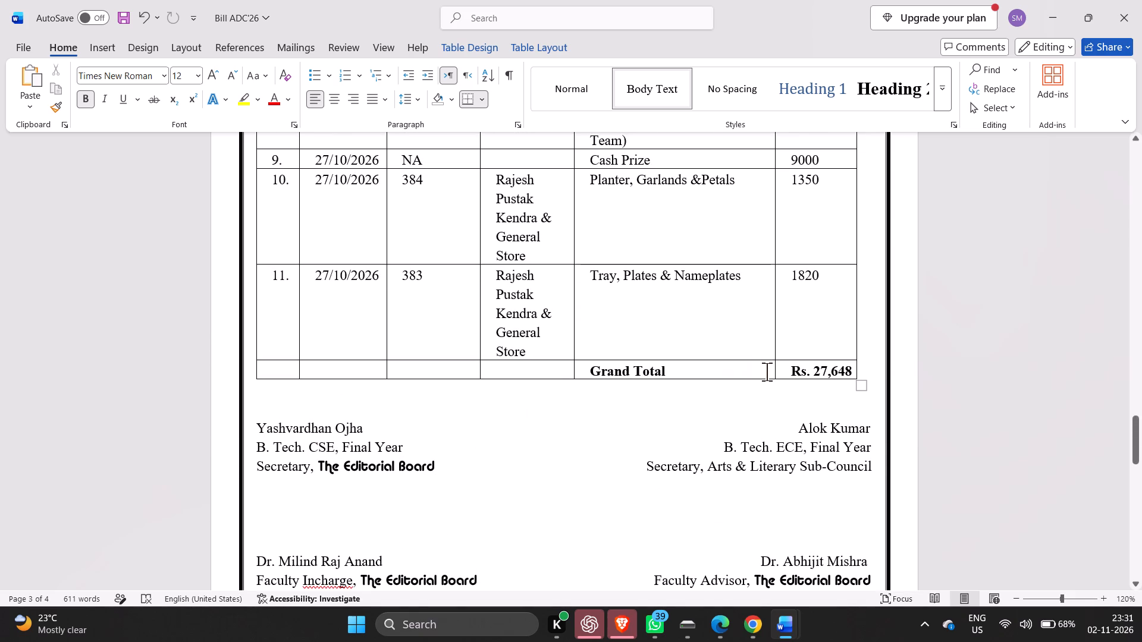
Insert 13 blank lines above the secretaries' signatures to move the whole signature block onto page 4, below the top border.
click(249, 427)
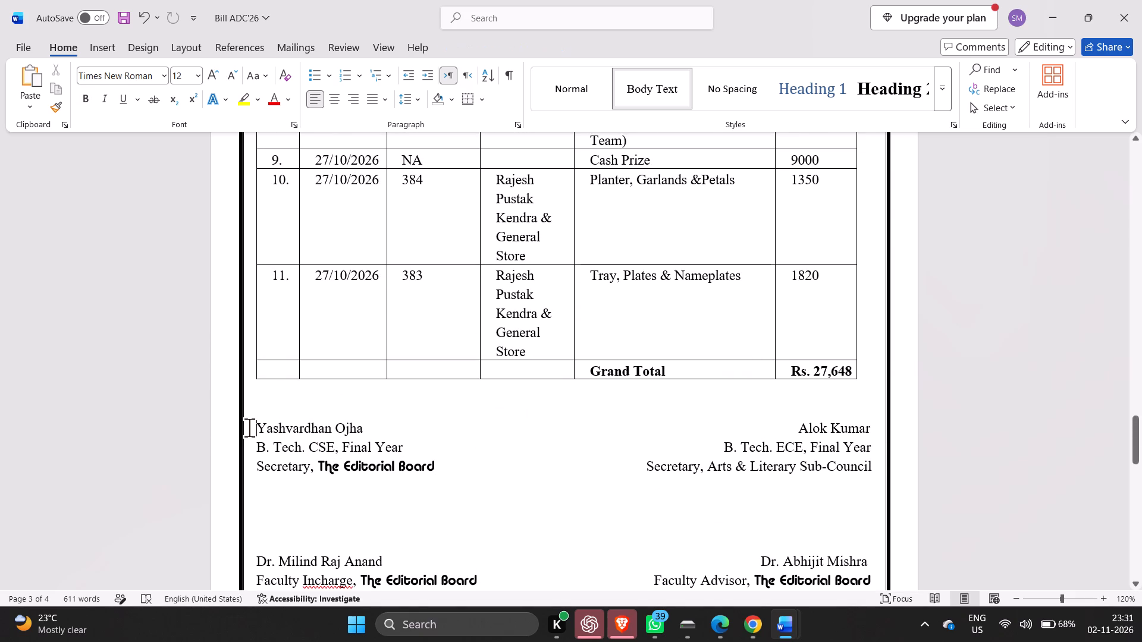
key(Return)
key(Return)
key(Return)
key(Return)
key(Return)
key(Return)
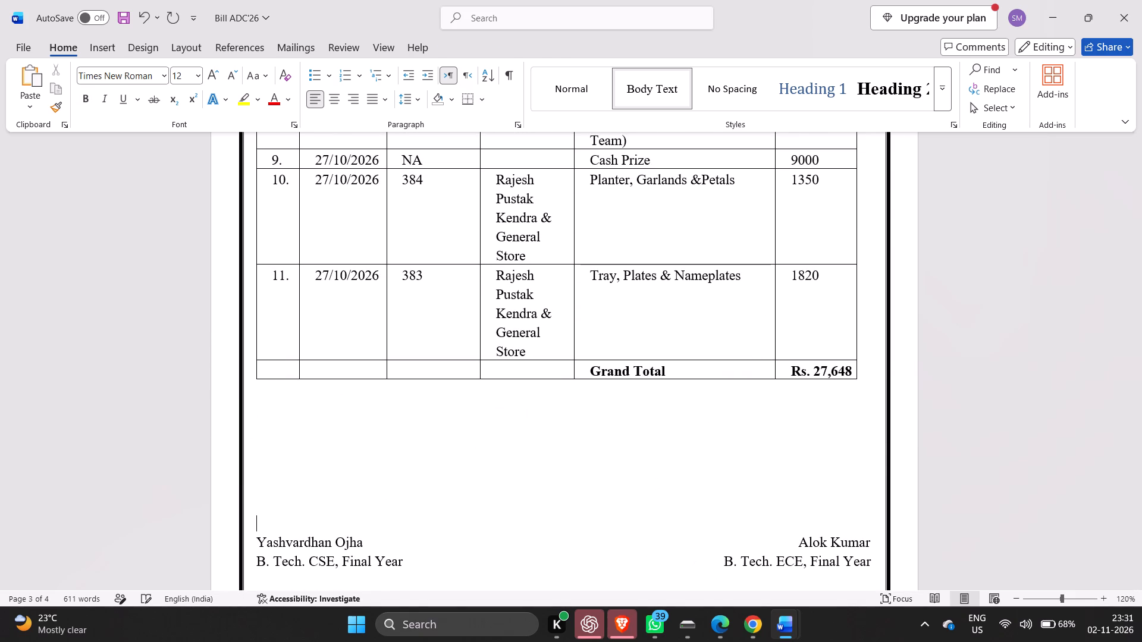
key(Return)
key(Return)
key(Return)
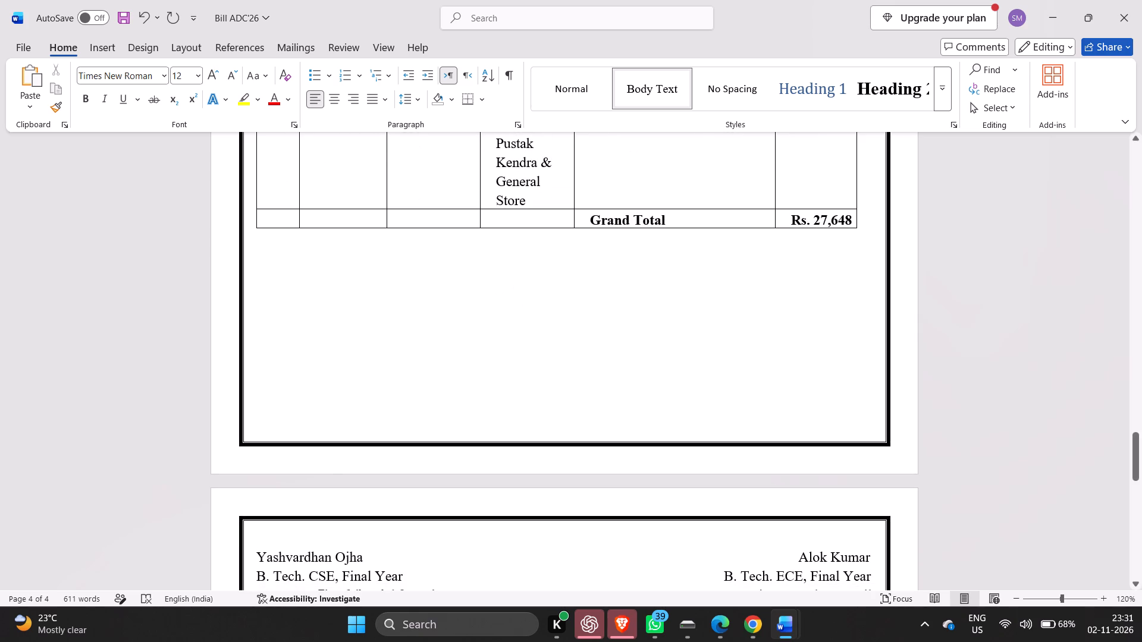
key(Return)
key(Return)
key(Return)
key(Return)
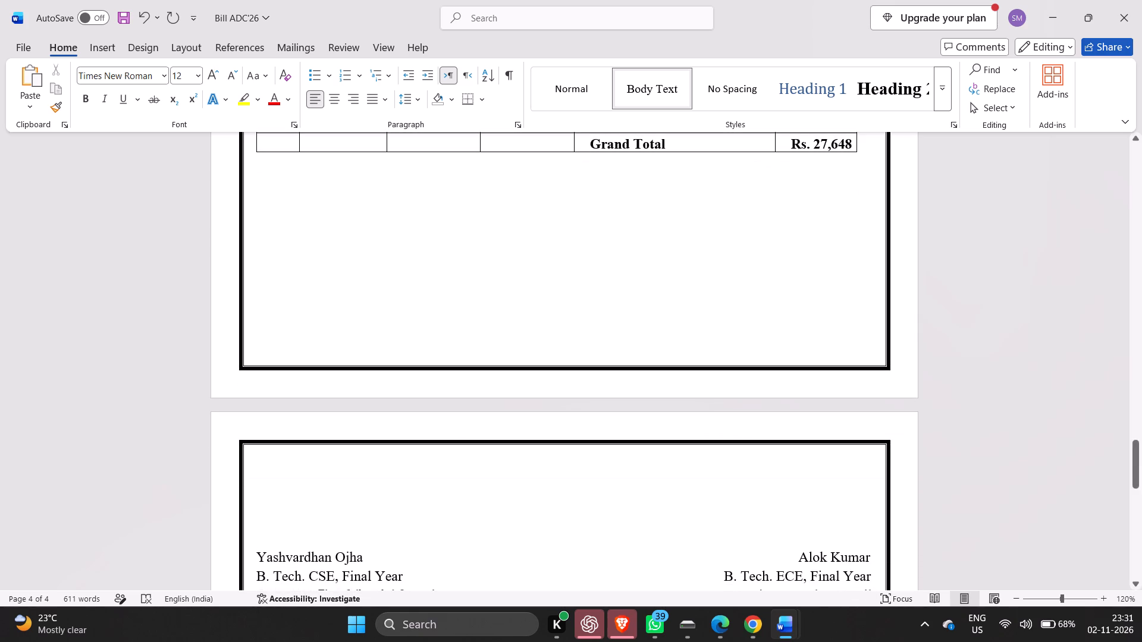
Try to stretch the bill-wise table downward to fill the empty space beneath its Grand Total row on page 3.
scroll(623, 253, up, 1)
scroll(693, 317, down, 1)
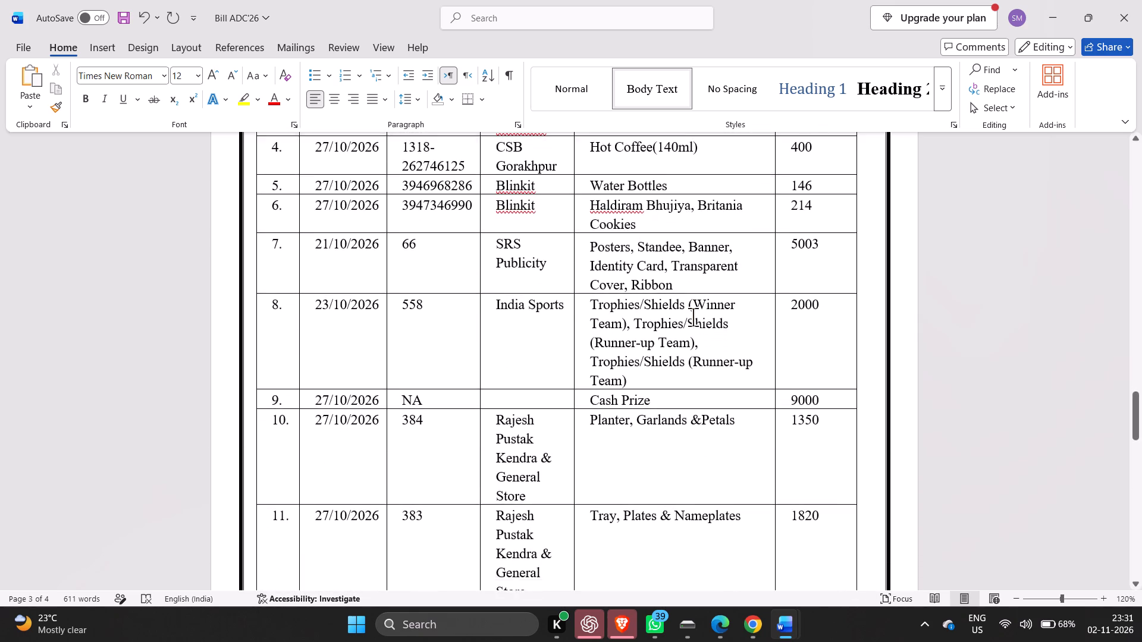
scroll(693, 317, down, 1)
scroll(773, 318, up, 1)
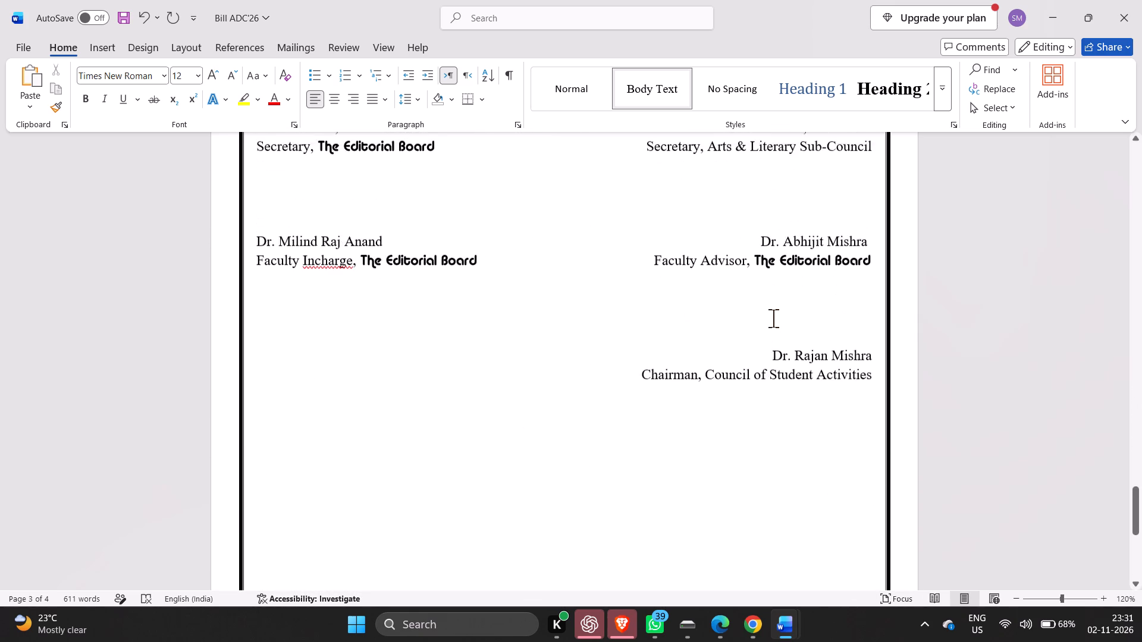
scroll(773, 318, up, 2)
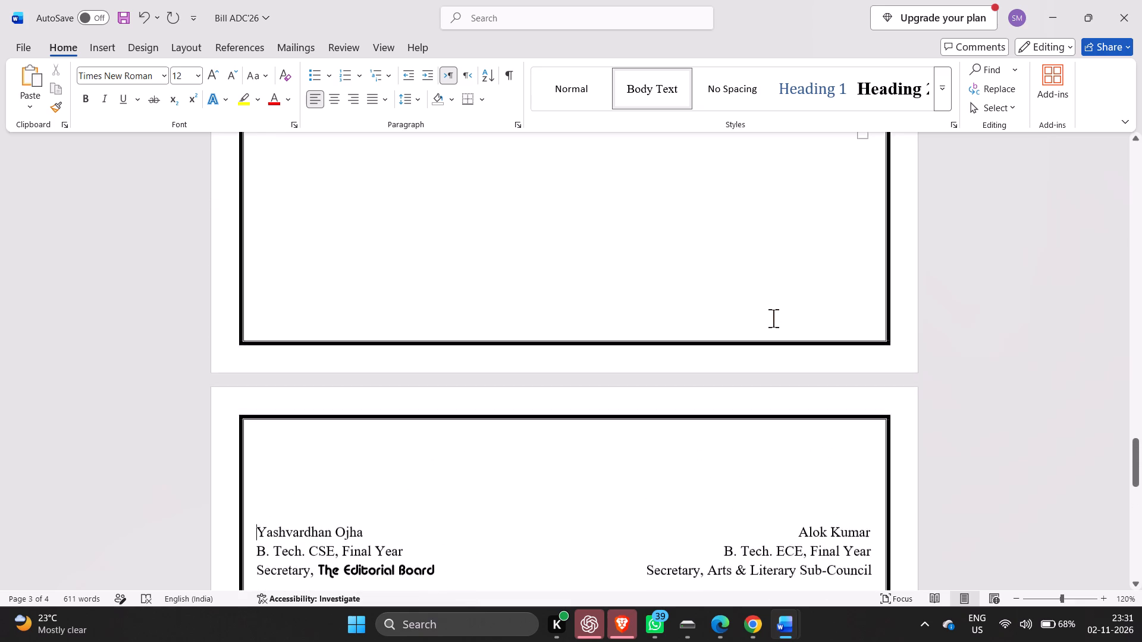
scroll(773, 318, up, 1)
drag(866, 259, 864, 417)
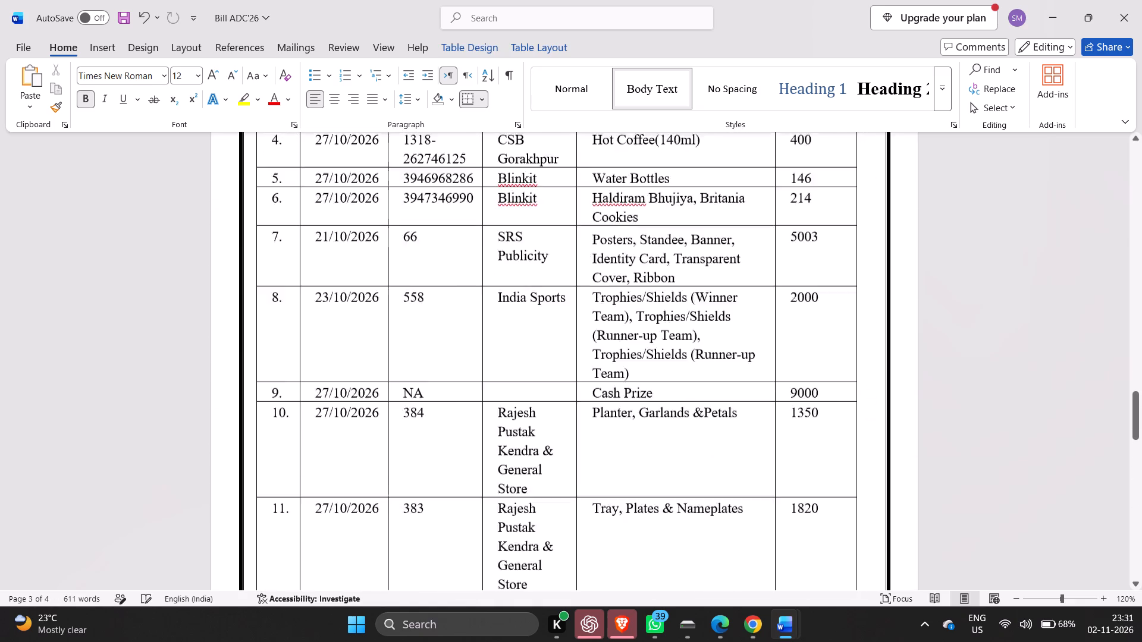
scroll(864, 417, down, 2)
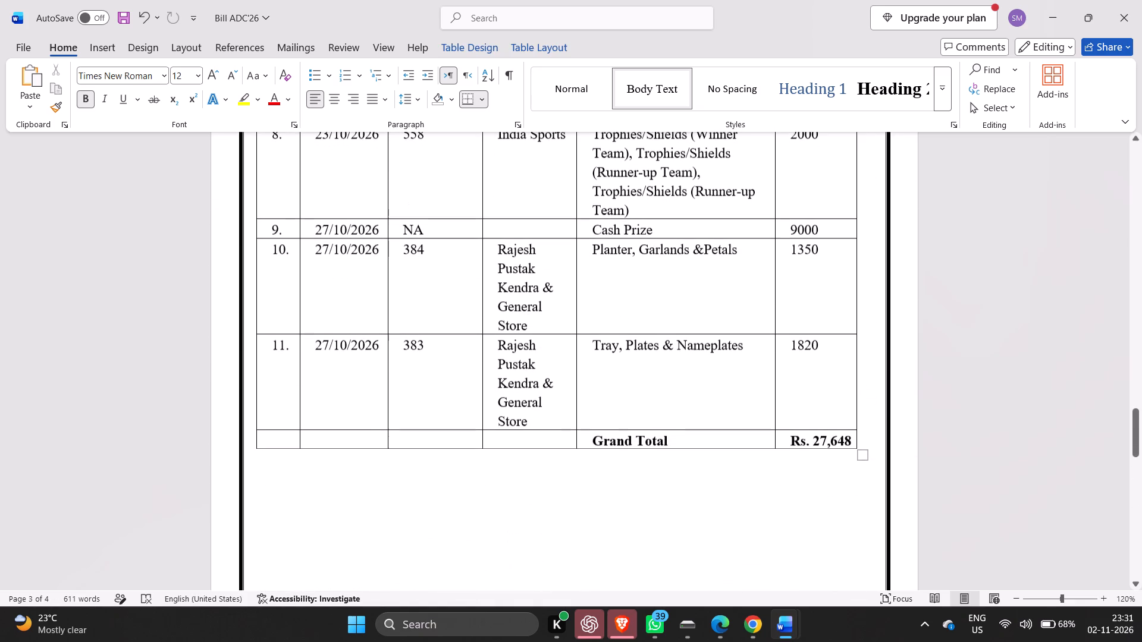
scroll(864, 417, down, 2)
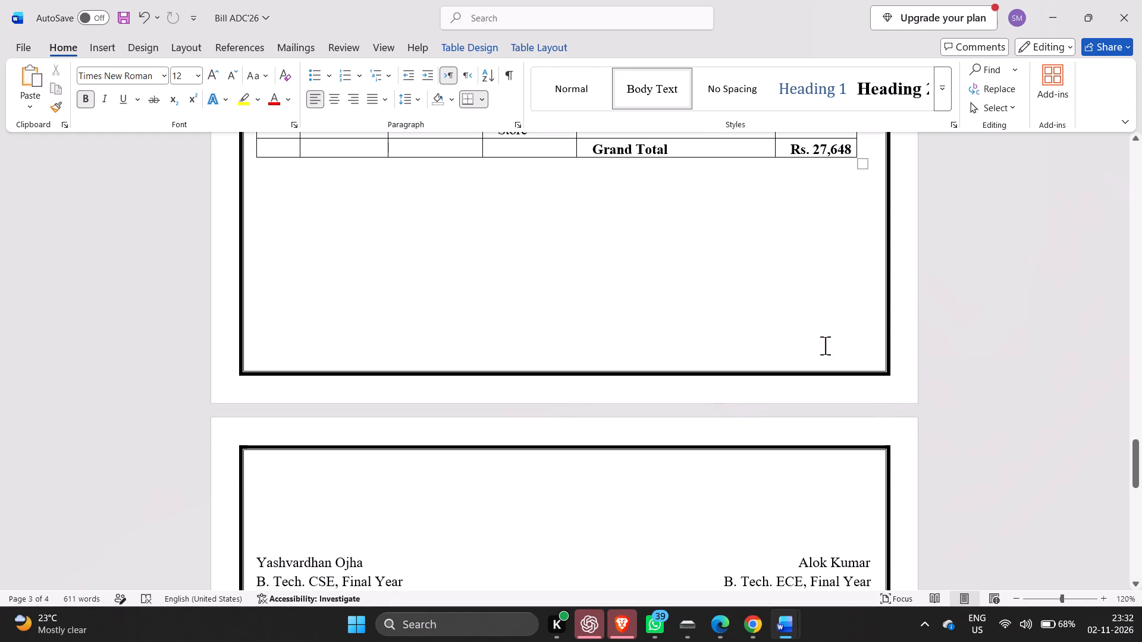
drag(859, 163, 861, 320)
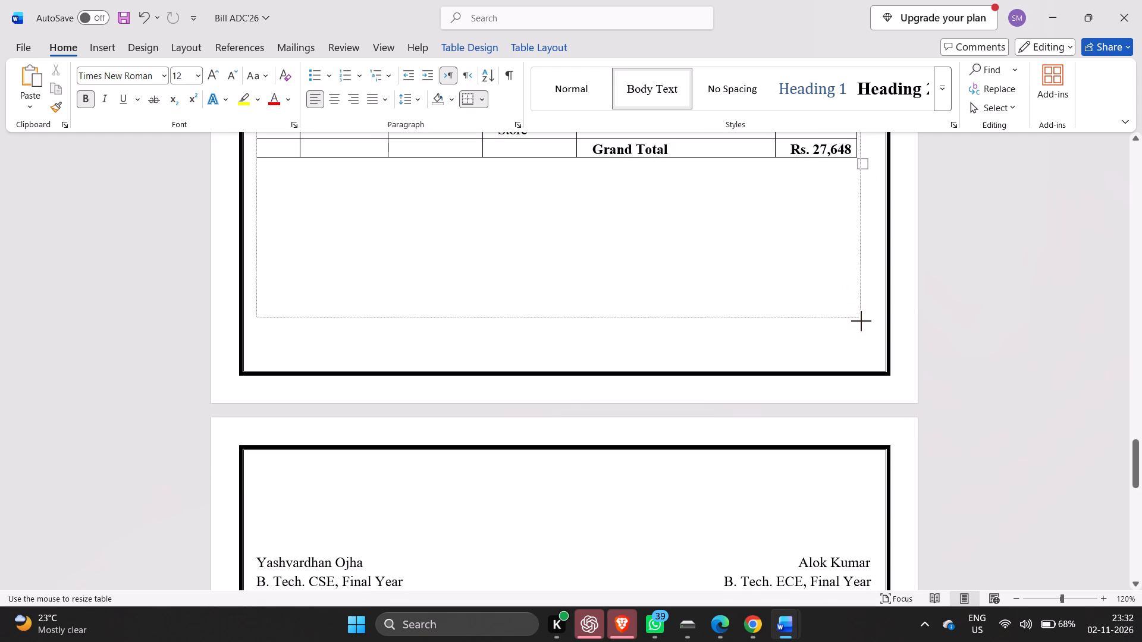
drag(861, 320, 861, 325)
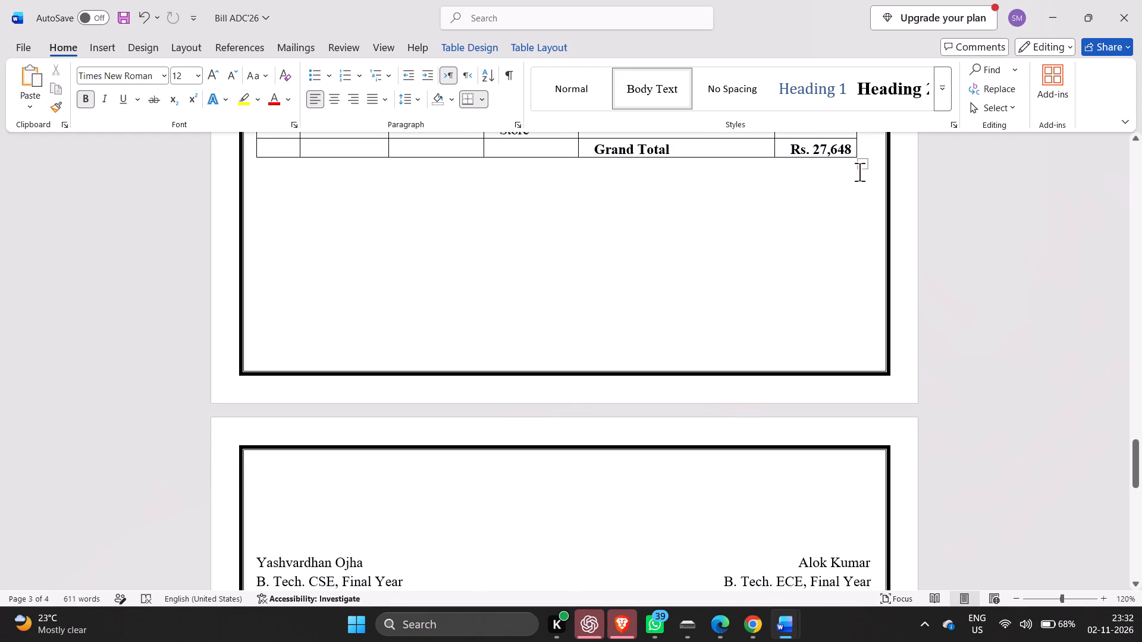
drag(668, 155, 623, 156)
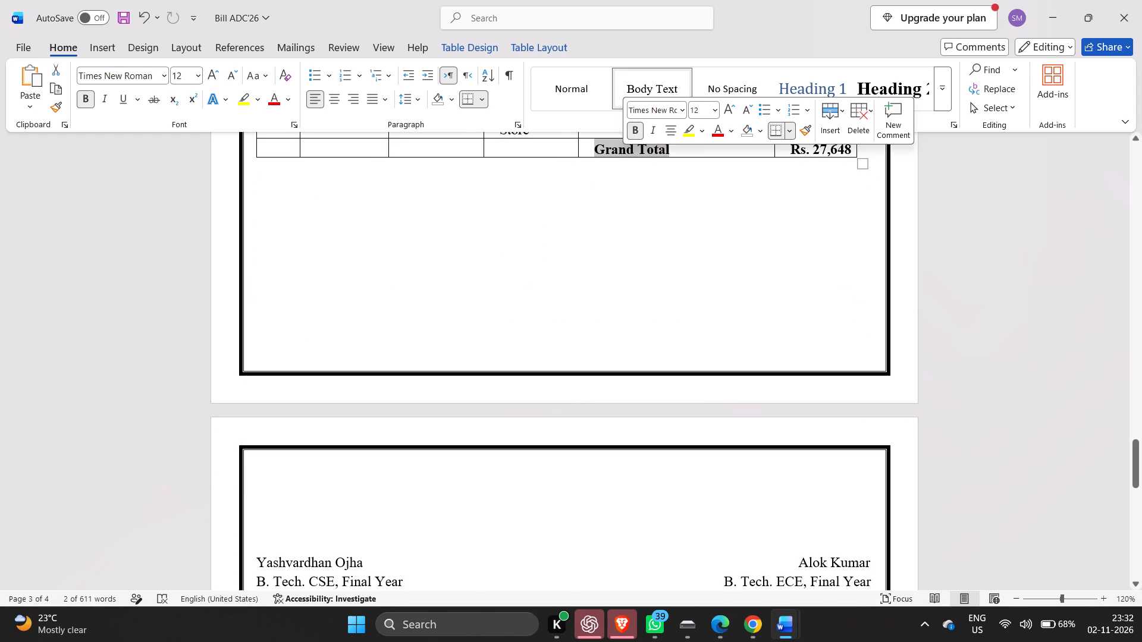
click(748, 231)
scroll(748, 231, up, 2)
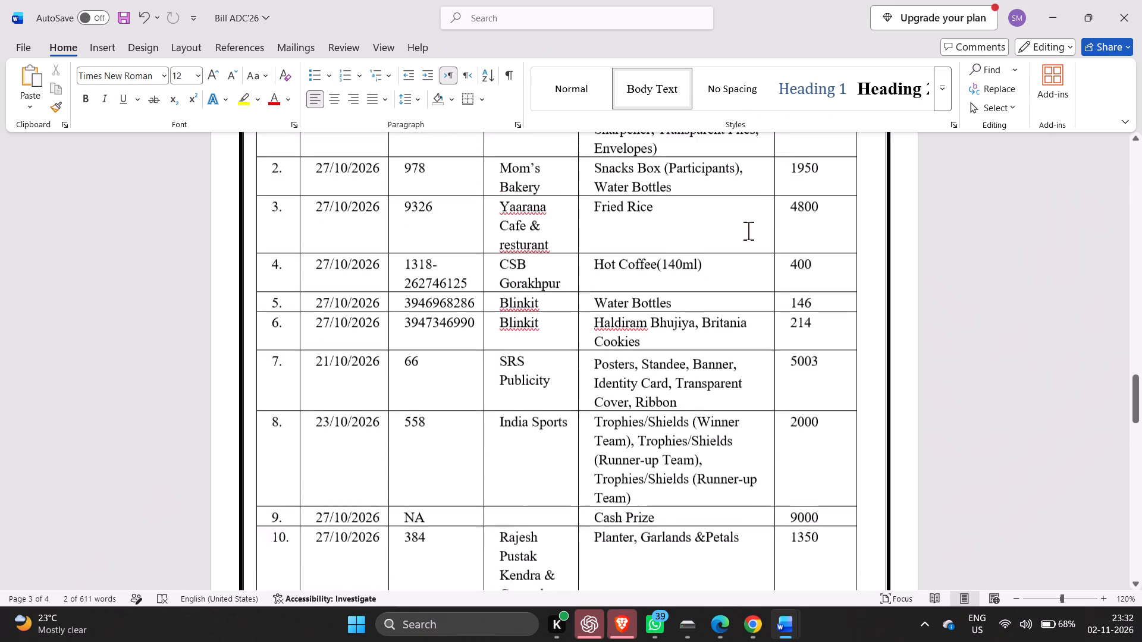
Review the whole bill document, from the signature page and bill-wise table back through the expense sections to the opening letter.
scroll(748, 231, up, 2)
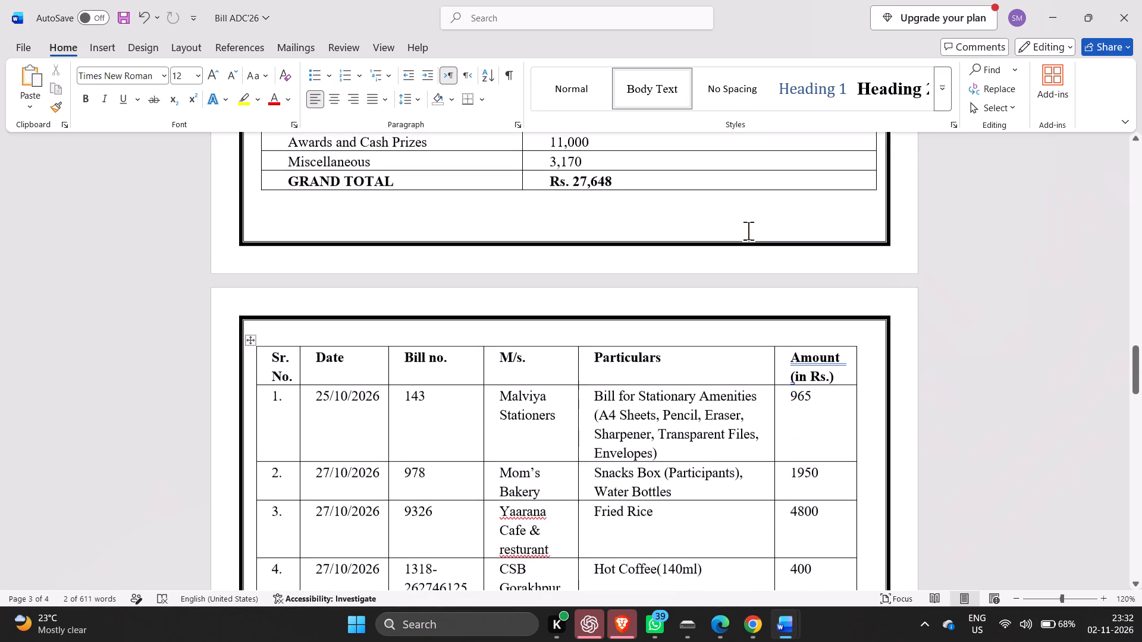
scroll(748, 231, up, 1)
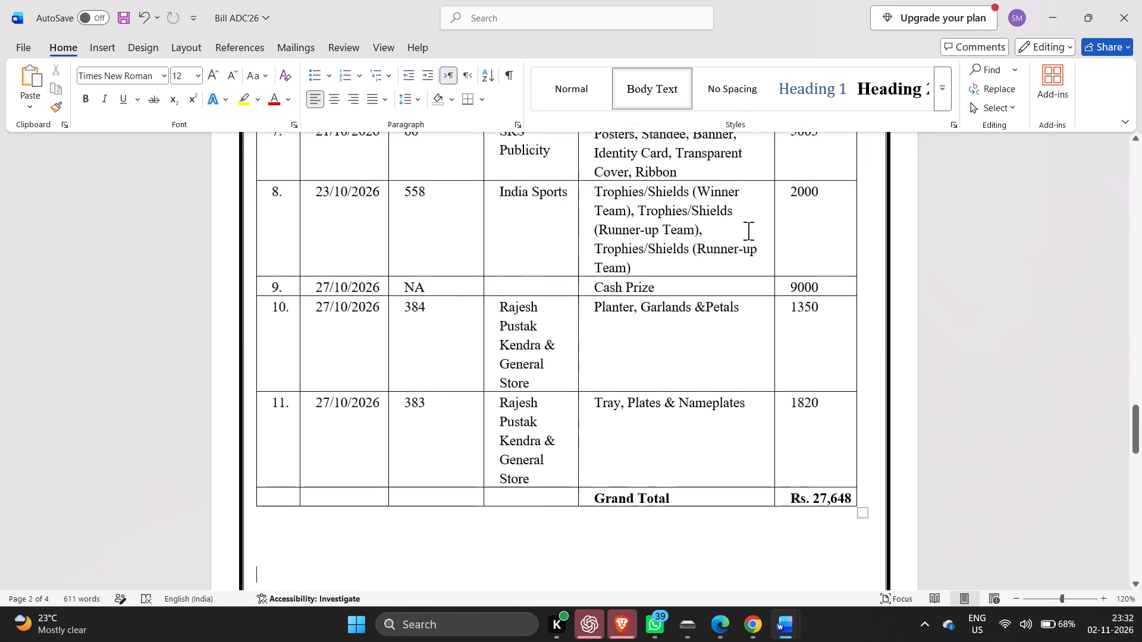
scroll(748, 231, up, 2)
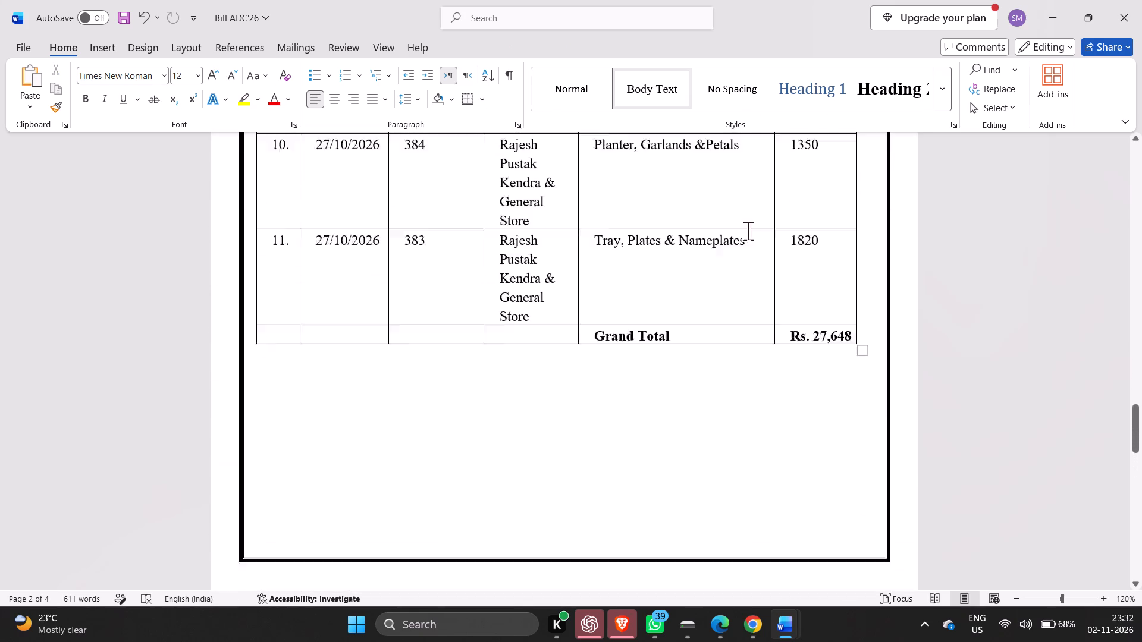
scroll(748, 231, up, 1)
scroll(748, 231, down, 5)
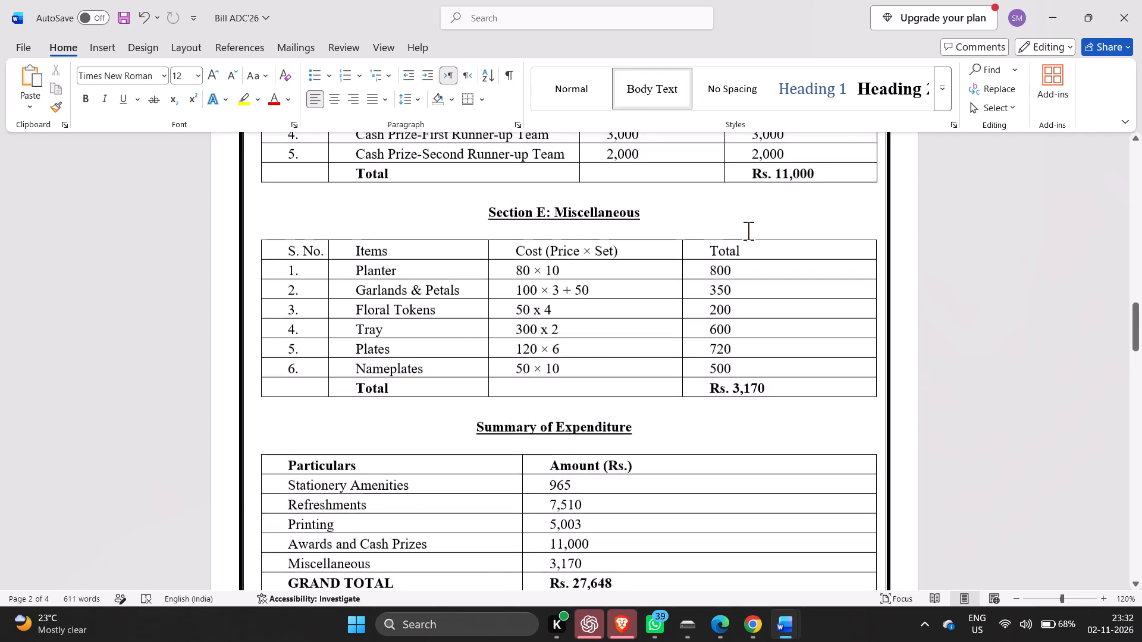
scroll(748, 231, down, 6)
scroll(748, 231, up, 2)
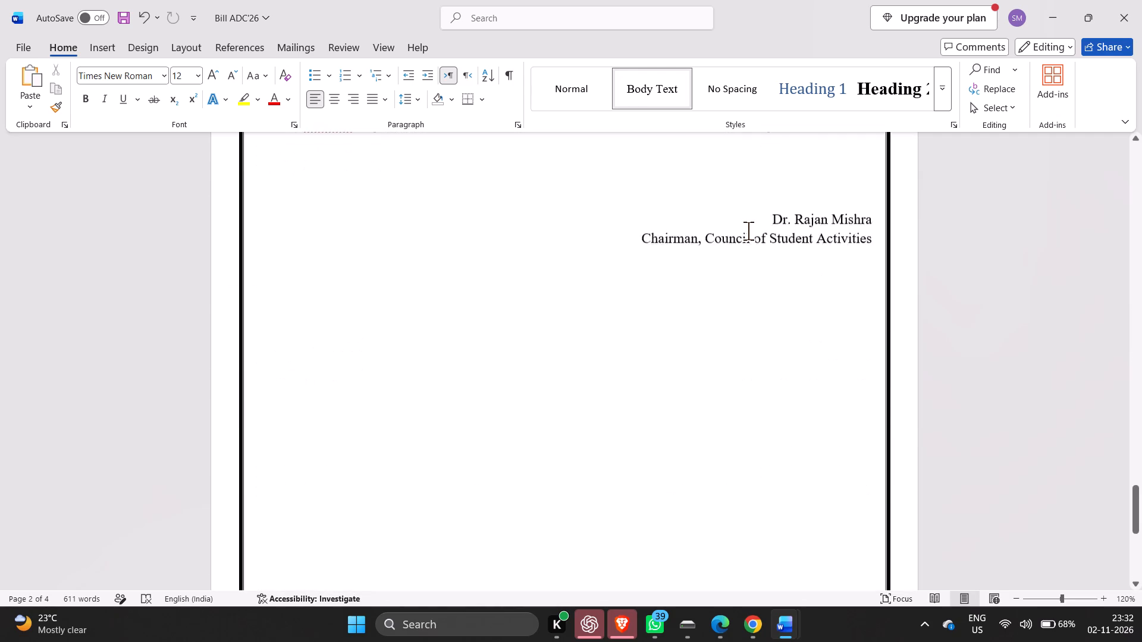
scroll(748, 231, up, 3)
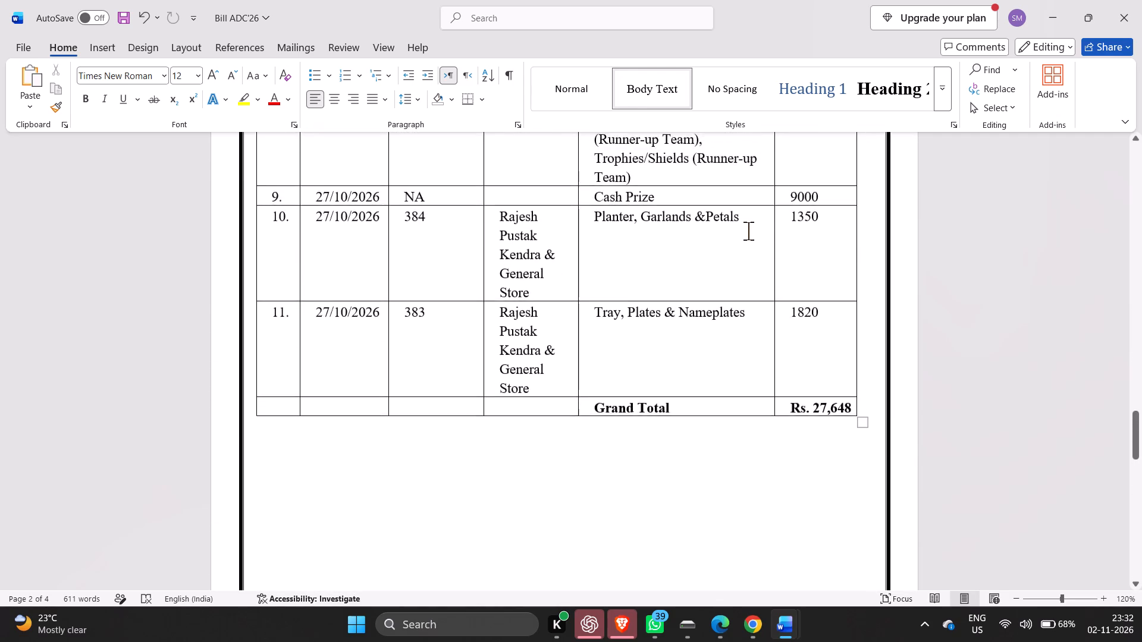
scroll(748, 231, up, 2)
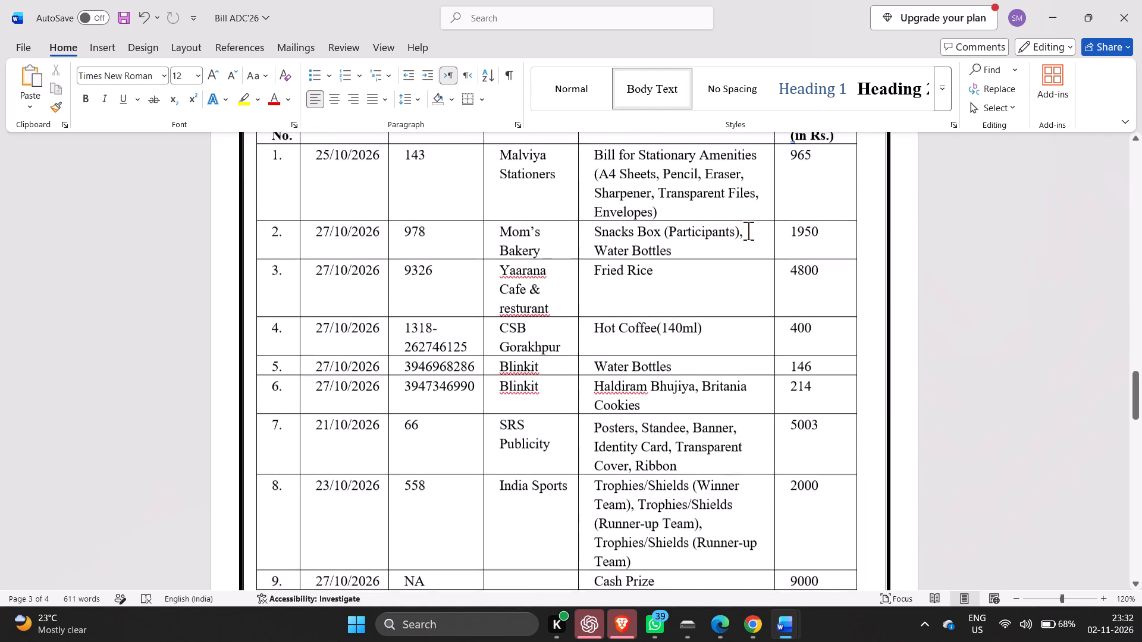
scroll(748, 231, up, 1)
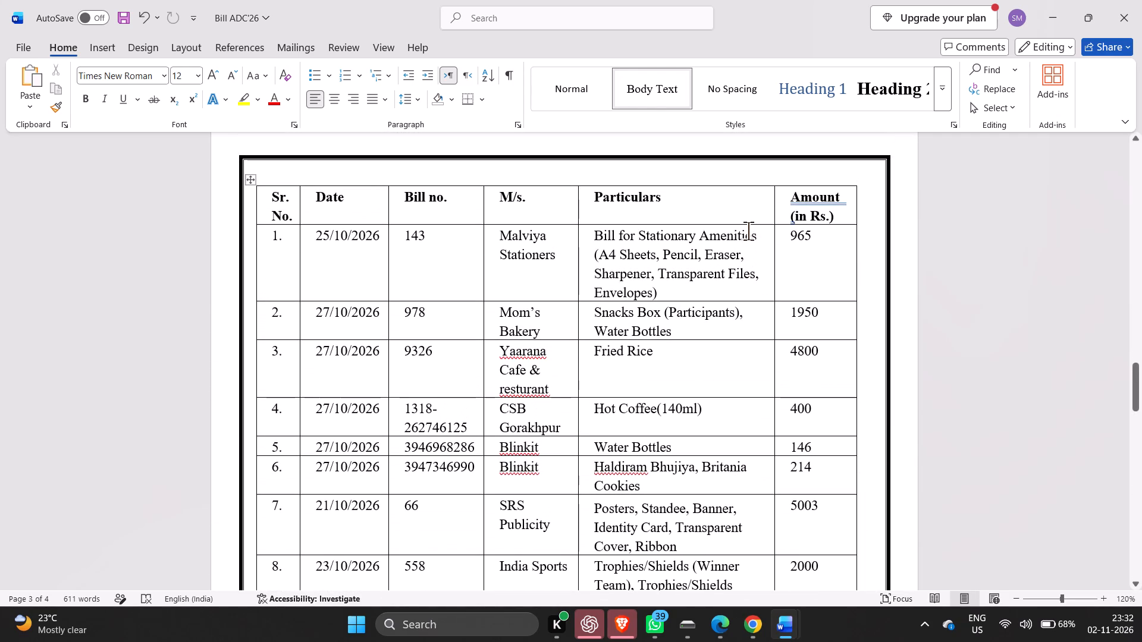
scroll(748, 231, up, 1)
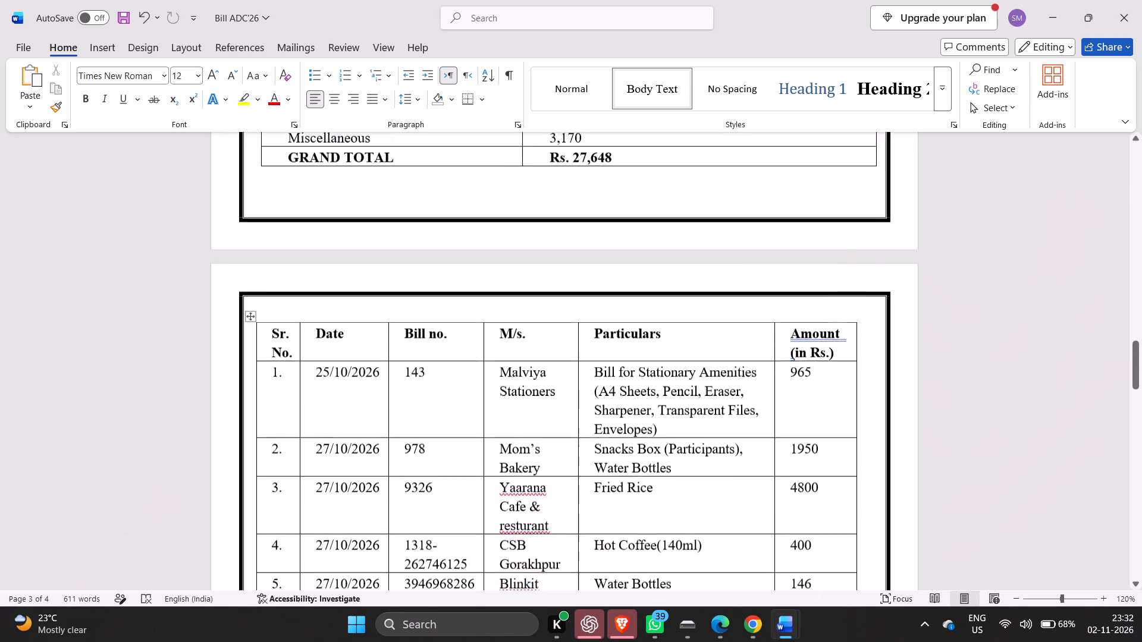
scroll(748, 231, up, 4)
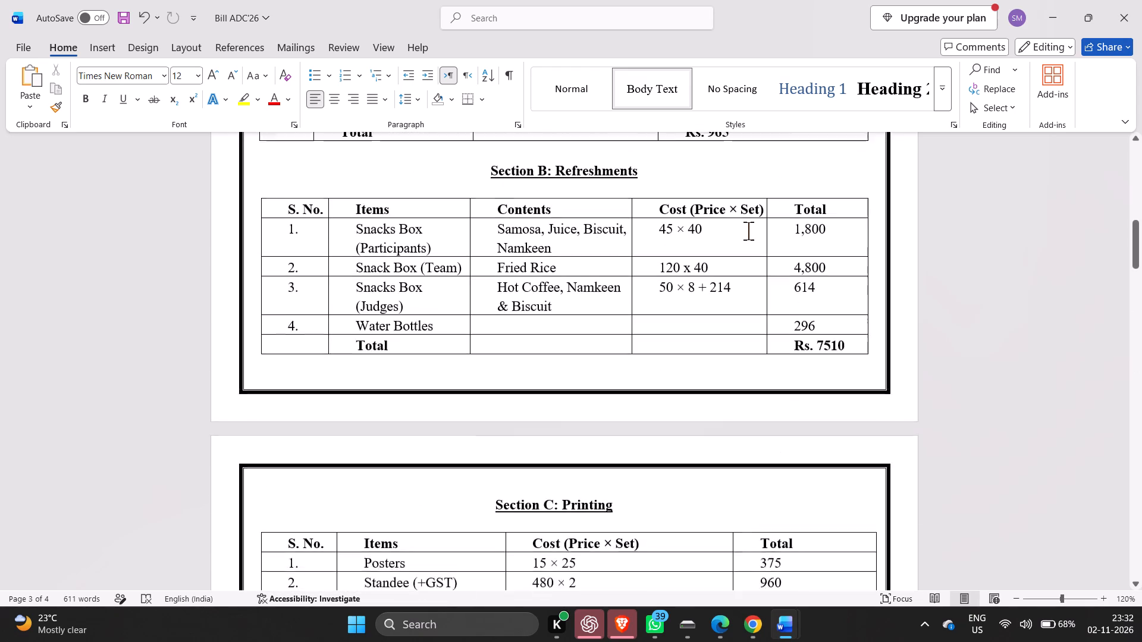
scroll(748, 231, up, 3)
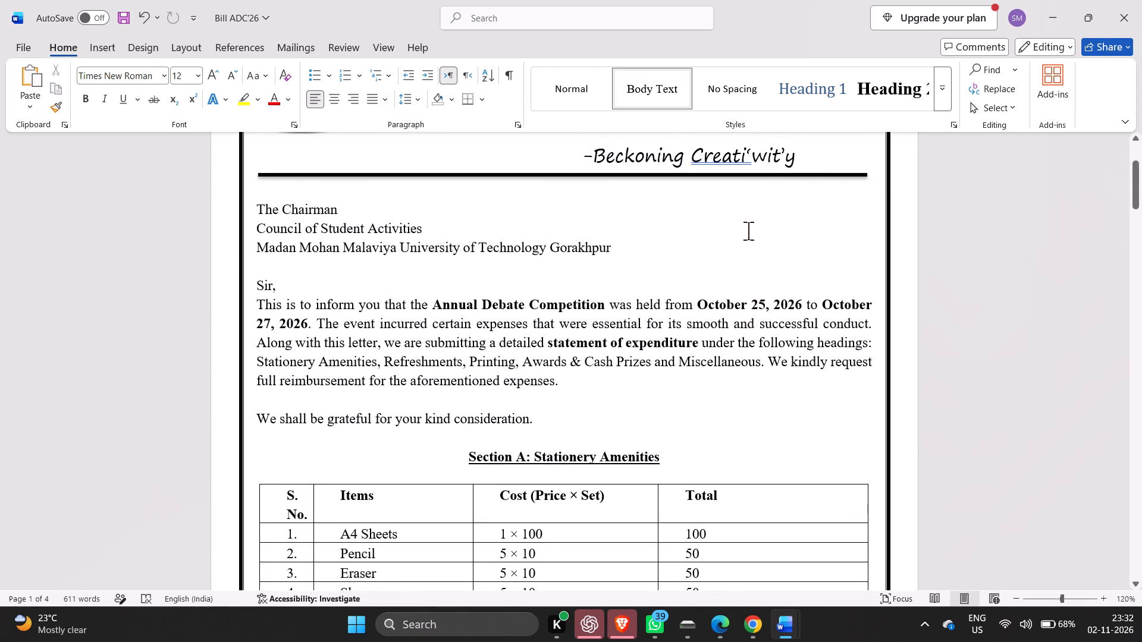
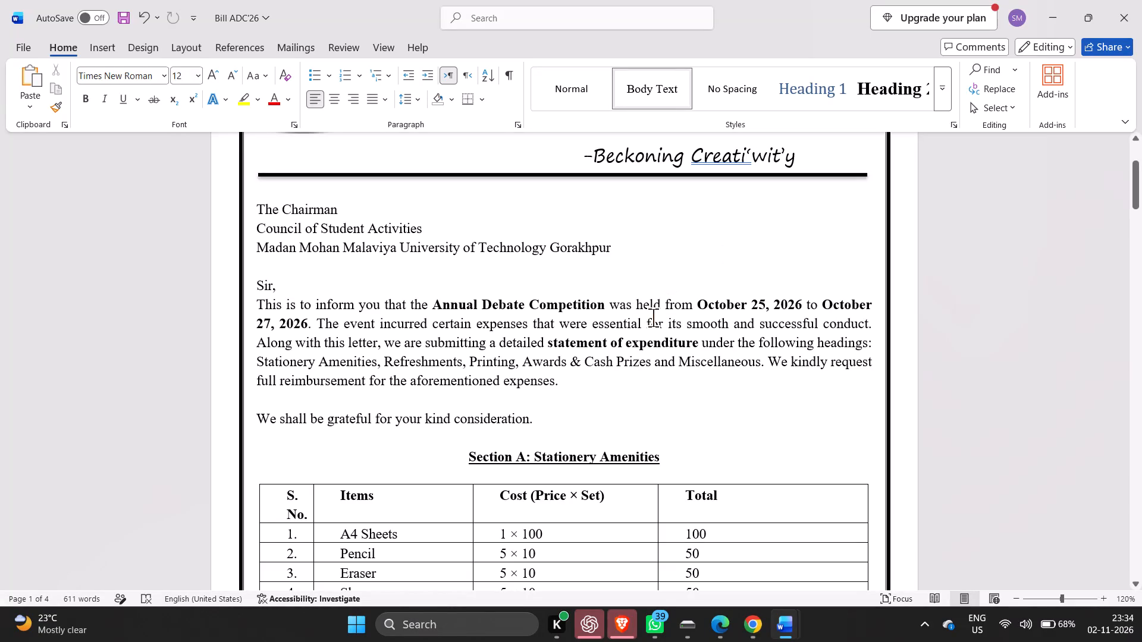
Compare the lauda document's opening letter, bill-wise table and signatures with the section layout and bill-wise table of Bill ADC'26.
scroll(653, 317, down, 2)
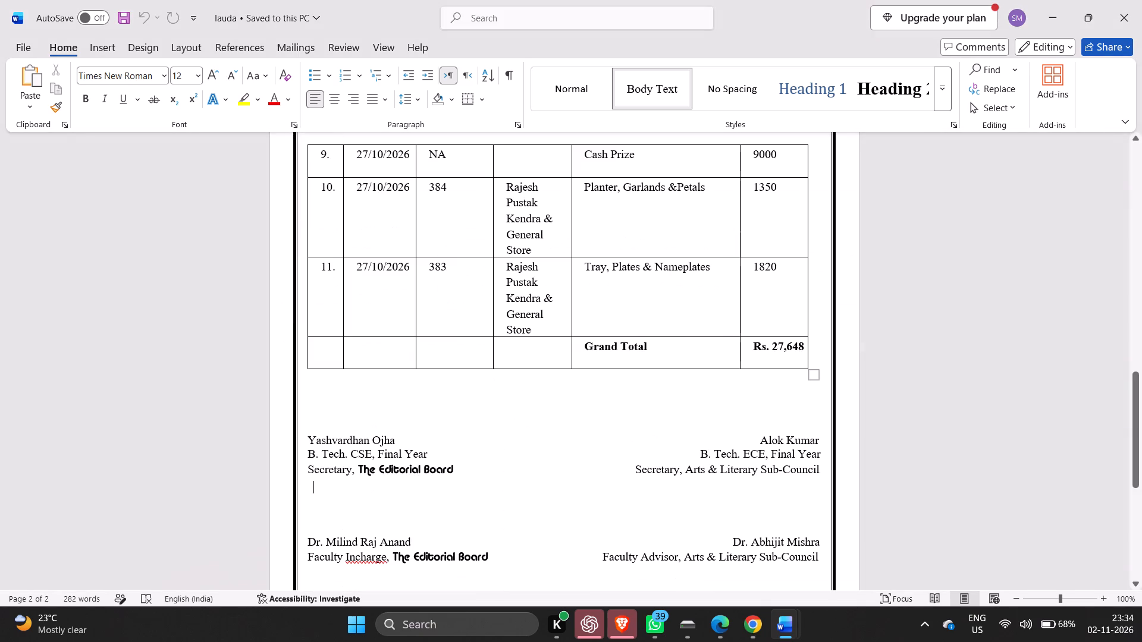
scroll(653, 317, up, 1)
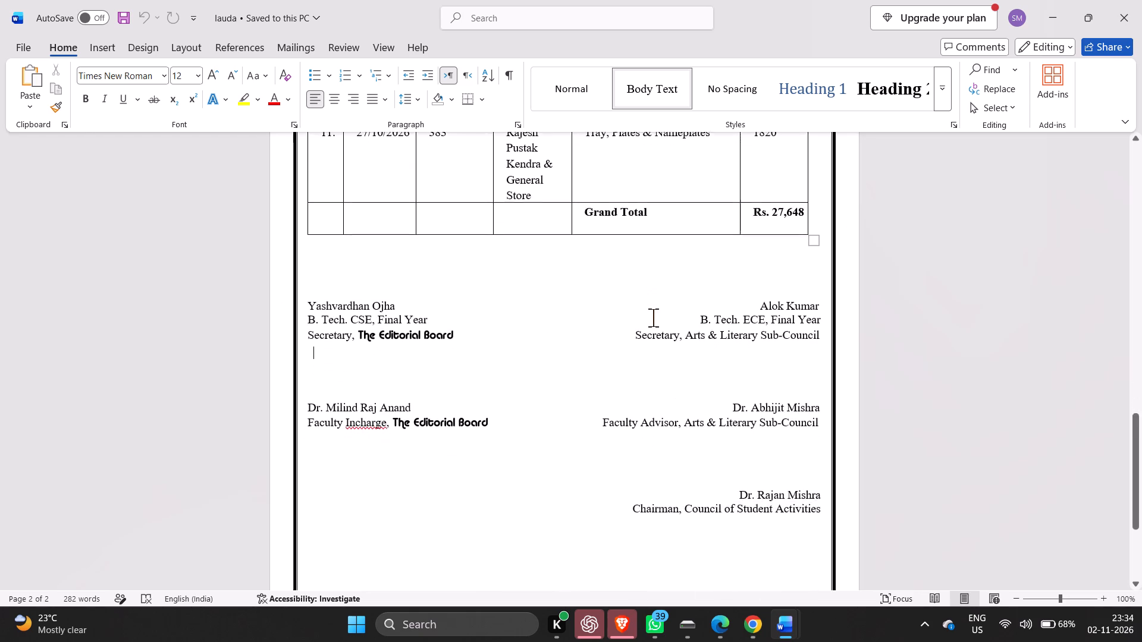
scroll(653, 317, up, 1)
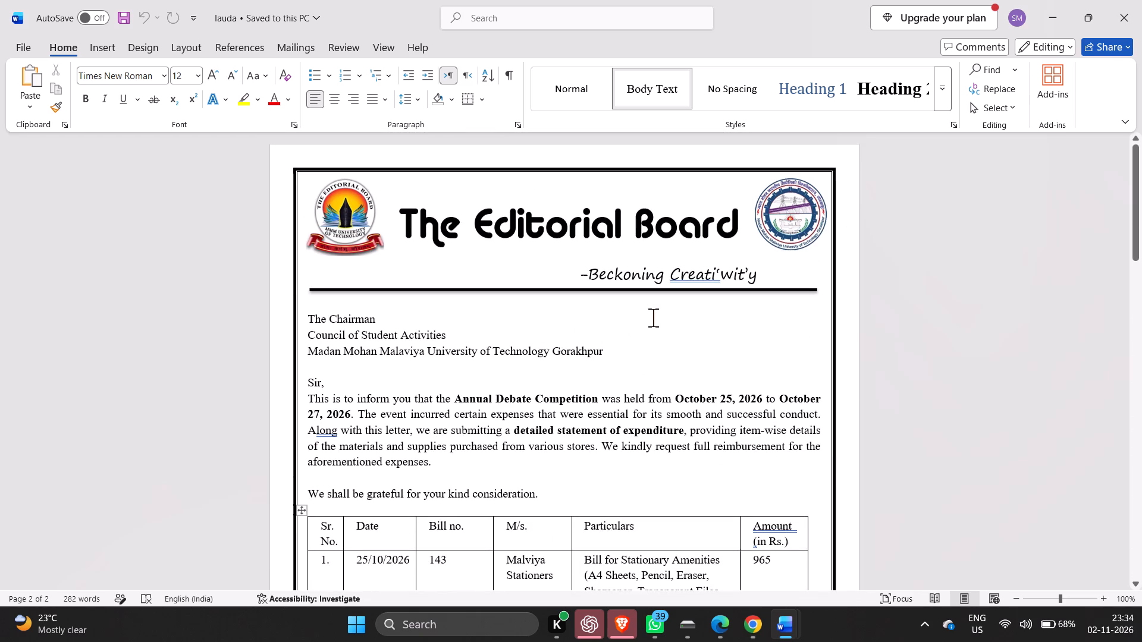
scroll(653, 317, up, 1)
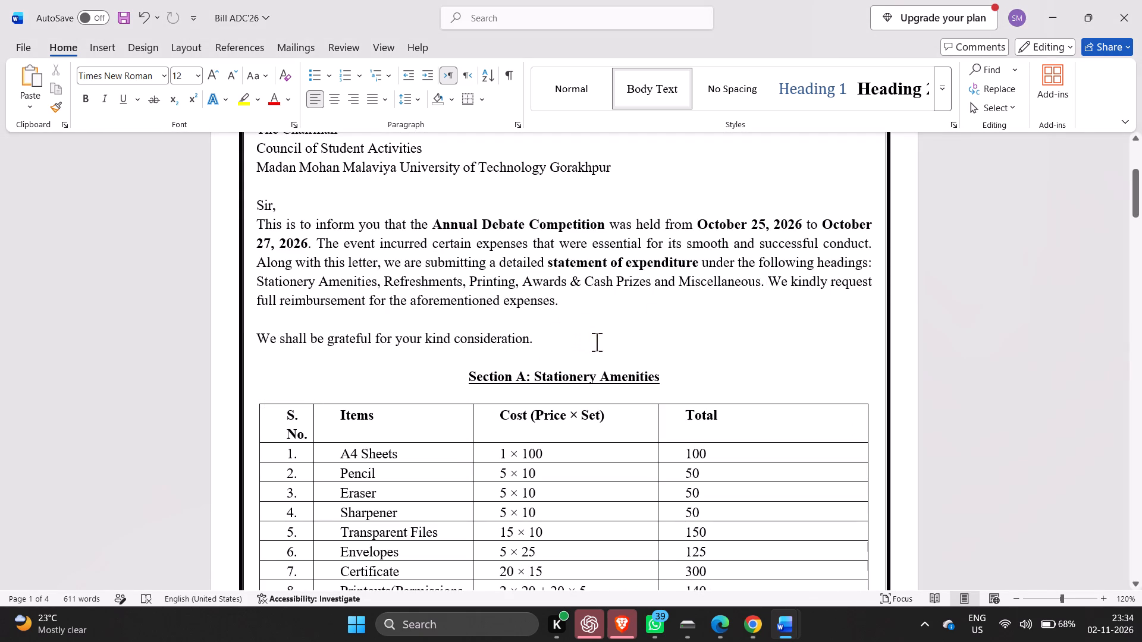
scroll(601, 335, down, 2)
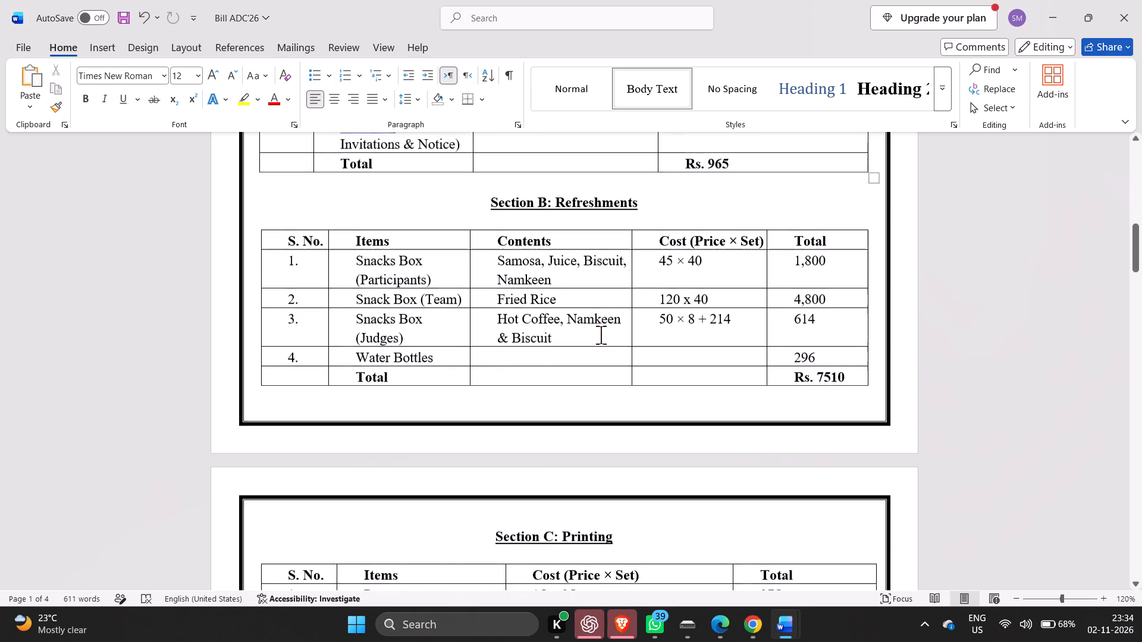
scroll(601, 335, down, 2)
scroll(601, 335, up, 2)
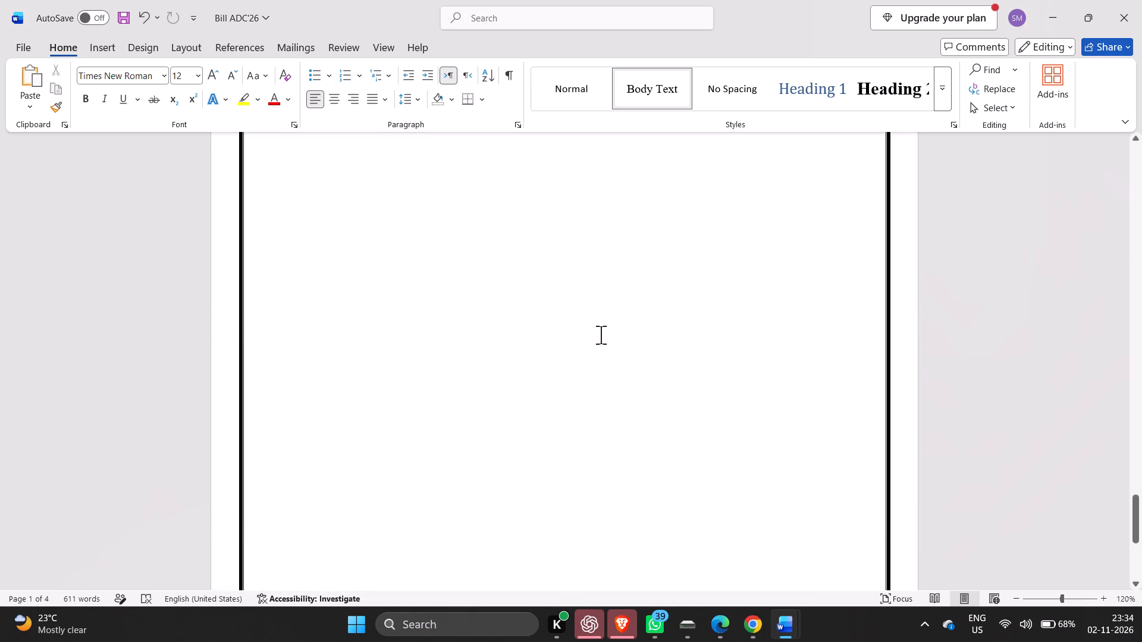
scroll(601, 335, up, 2)
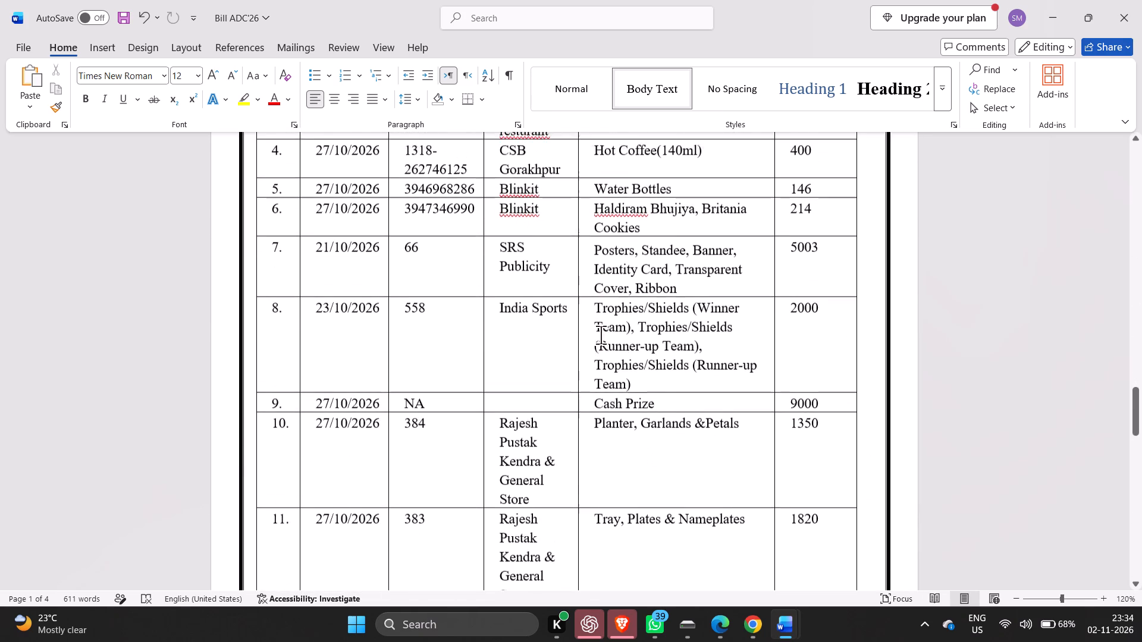
scroll(601, 335, up, 2)
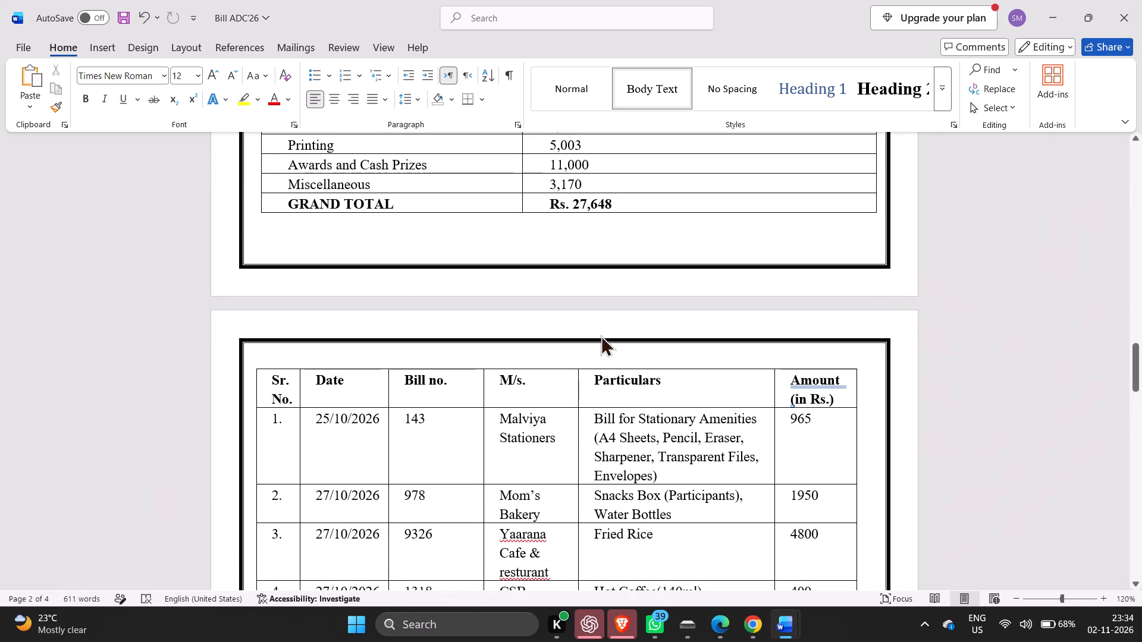
scroll(601, 335, up, 2)
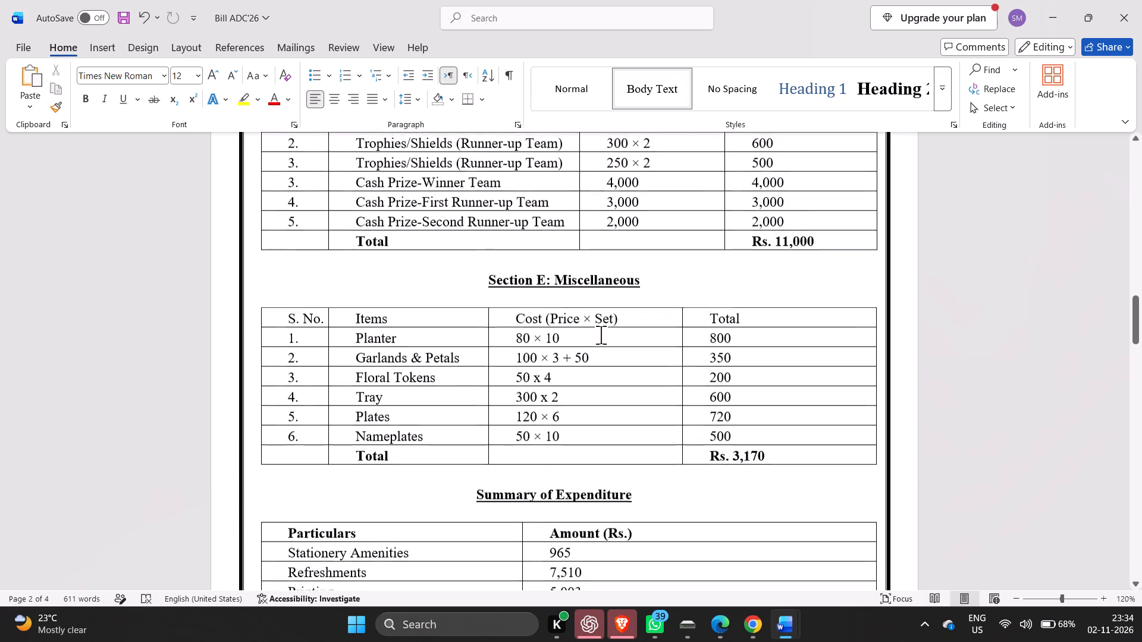
scroll(601, 335, up, 4)
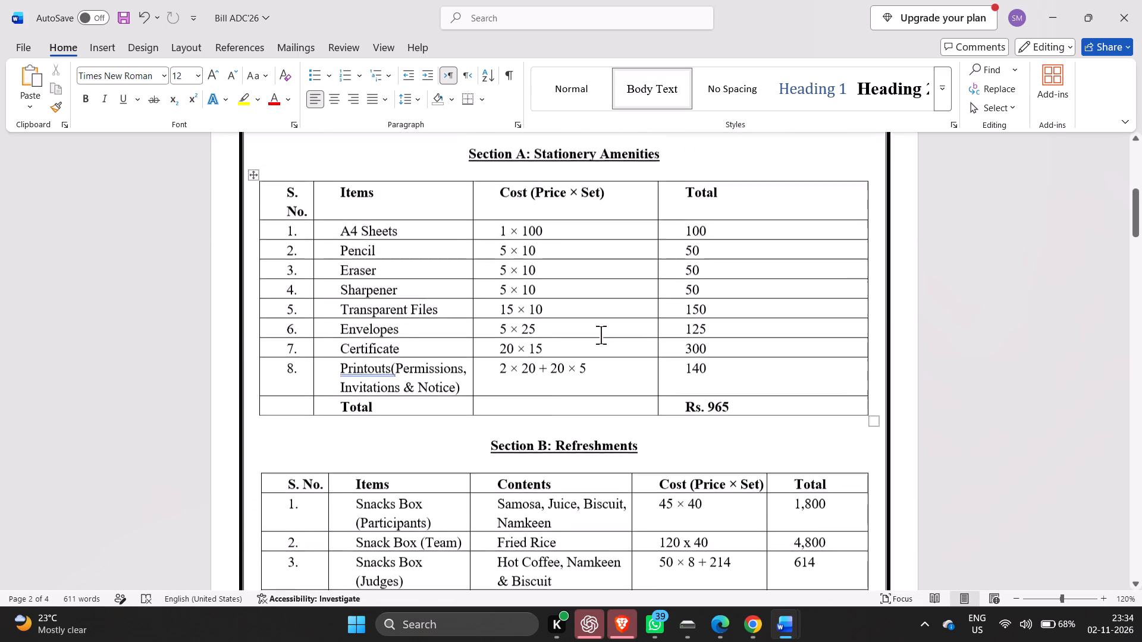
scroll(601, 335, up, 2)
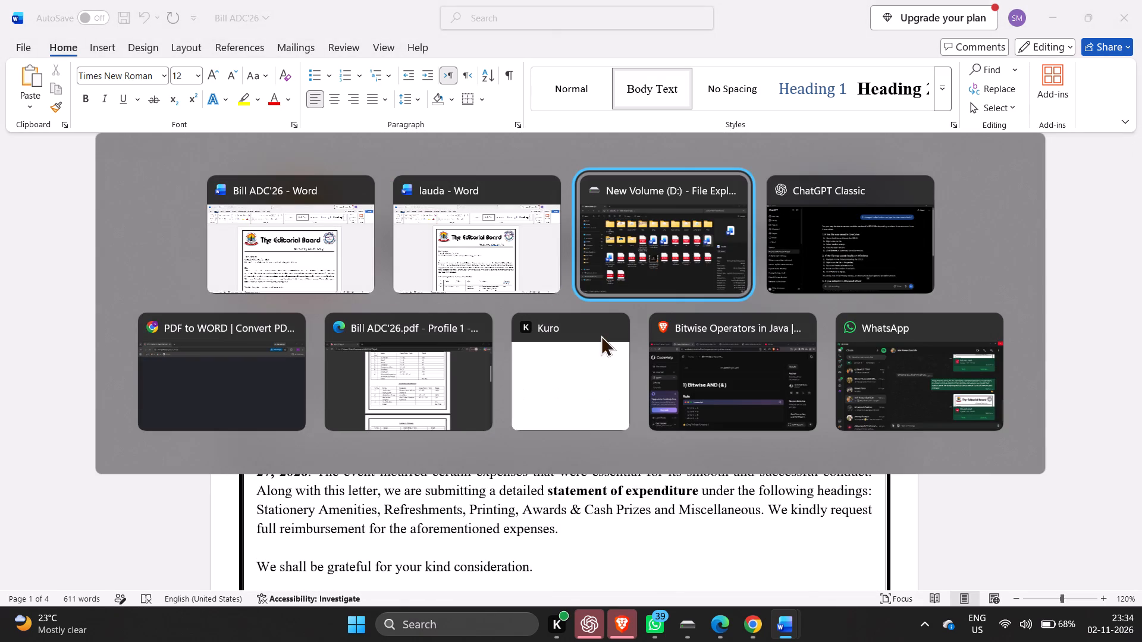
In the lauda document's opening letter, copy the phrase "details of the materials and supplies purchased from various stores".
scroll(601, 335, right, 1)
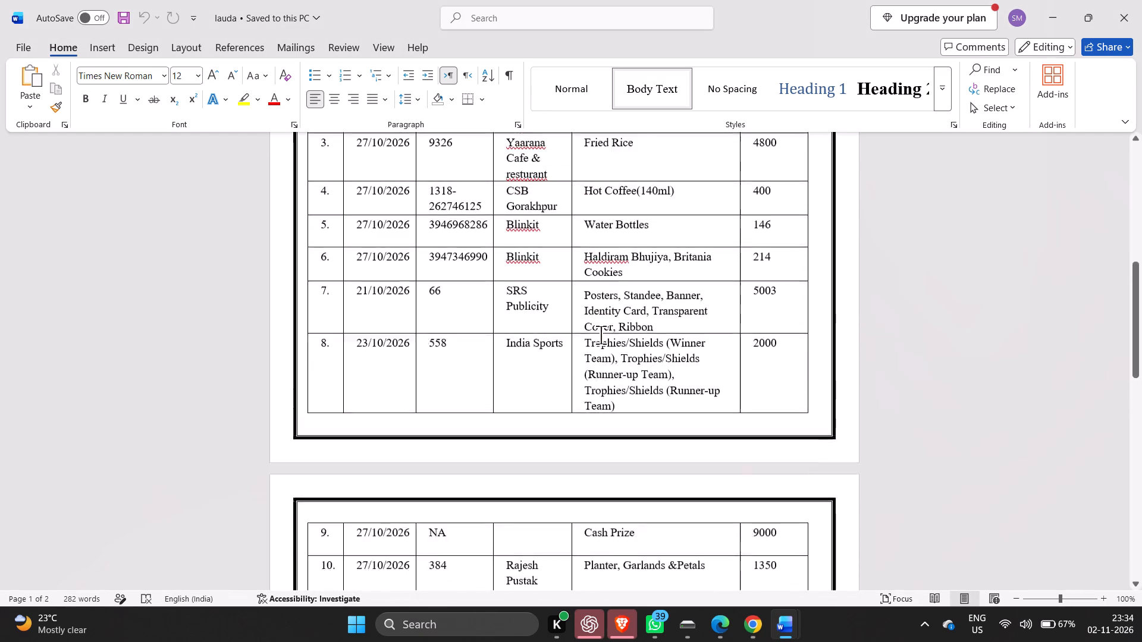
scroll(601, 335, right, 1)
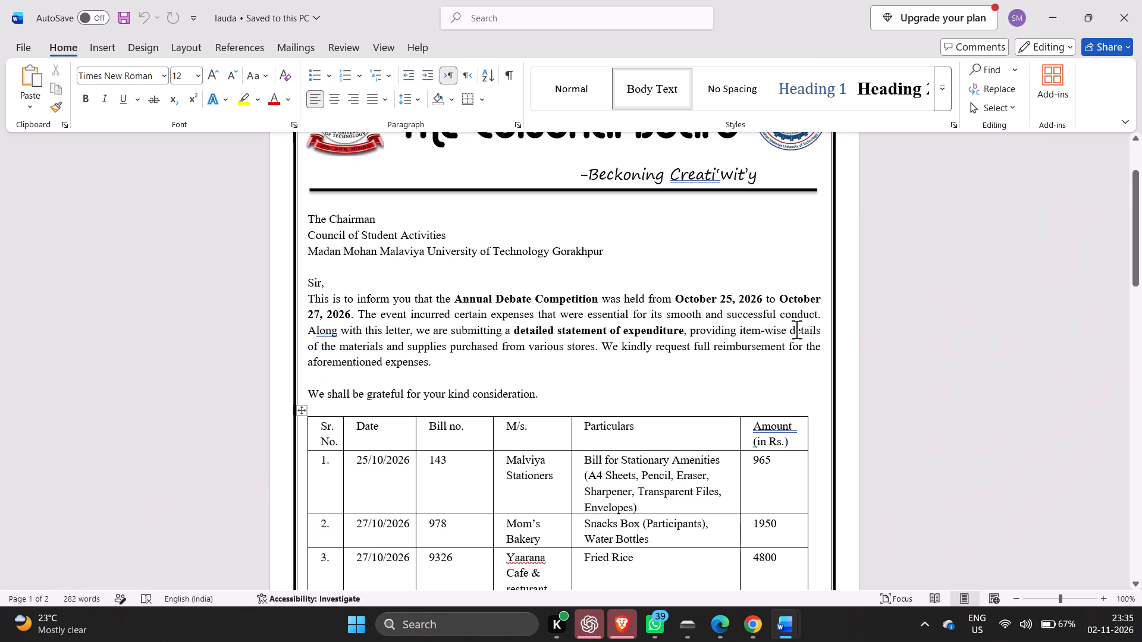
drag(788, 333, 557, 357)
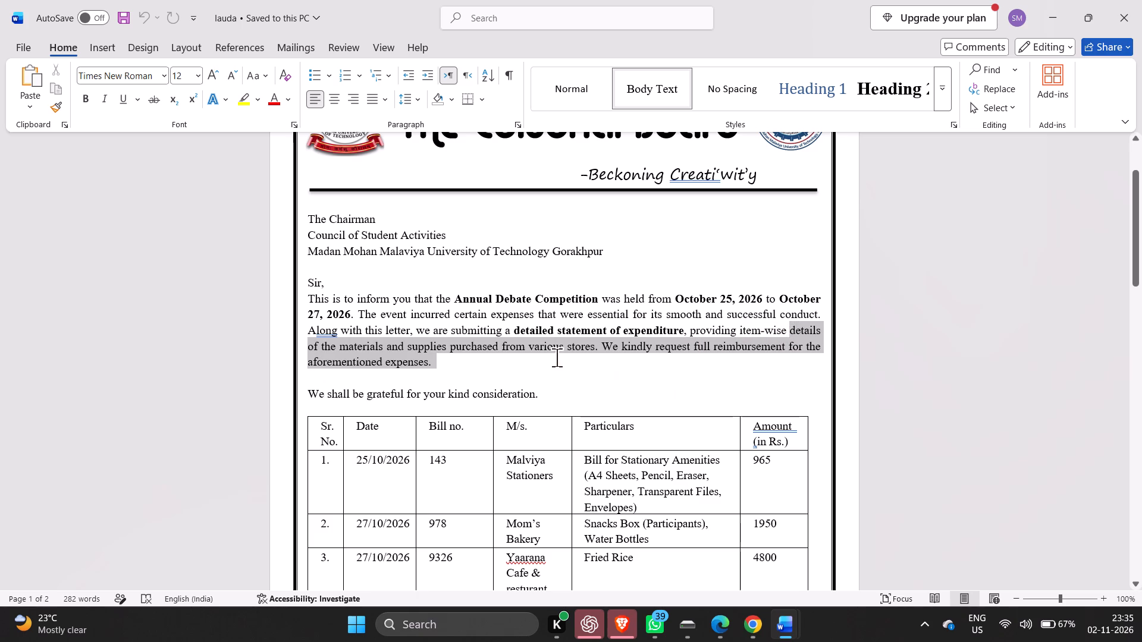
drag(557, 357, 582, 348)
key(ctrl+c)
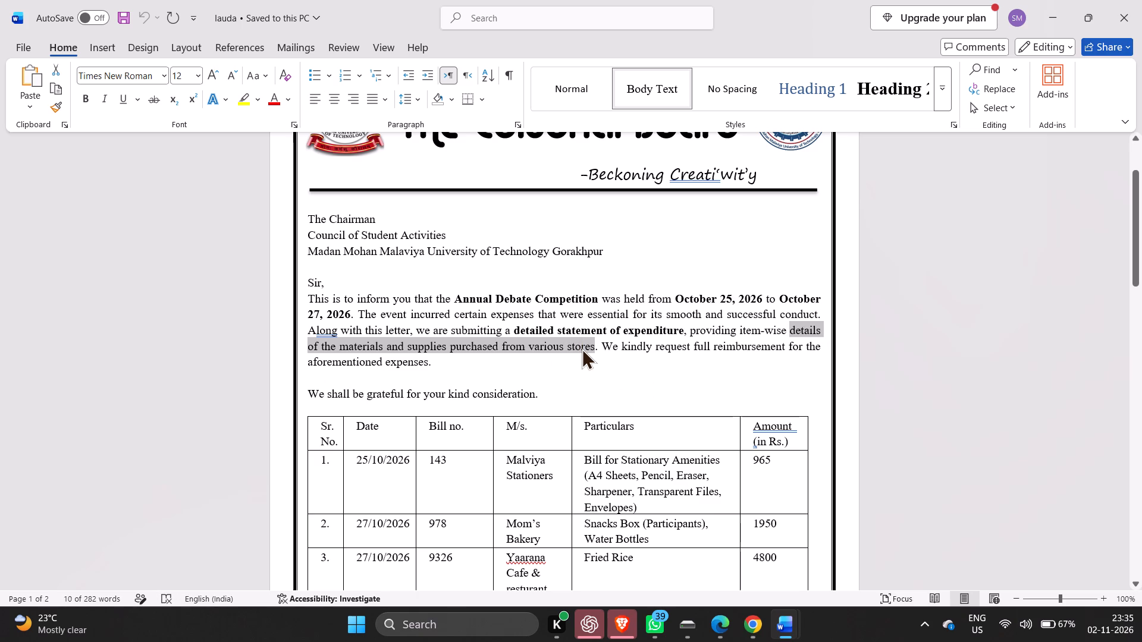
In Bill ADC'26, add three line breaks below the Summary of Expenditure table and paste the copied phrase above the bill-wise table on page 3.
scroll(573, 395, down, 3)
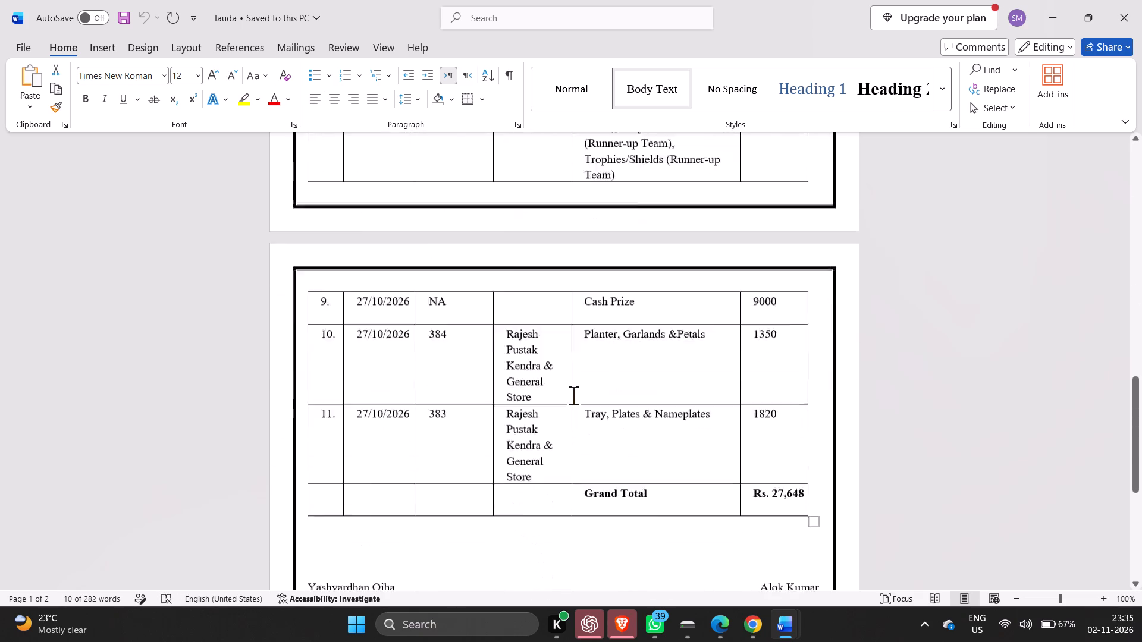
scroll(573, 395, down, 2)
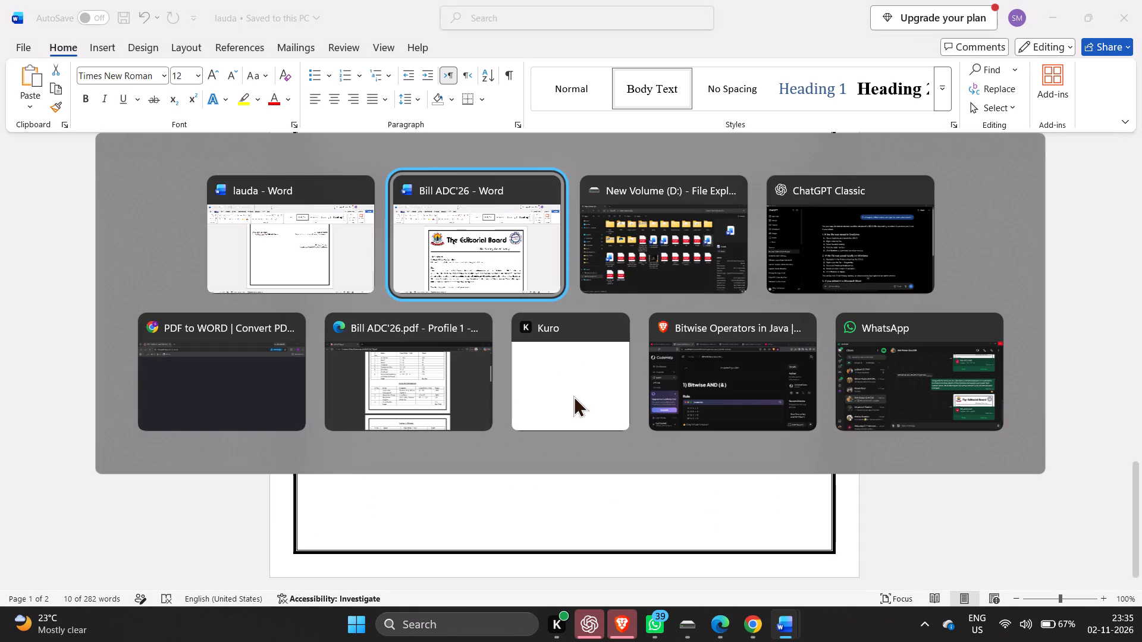
scroll(538, 440, down, 3)
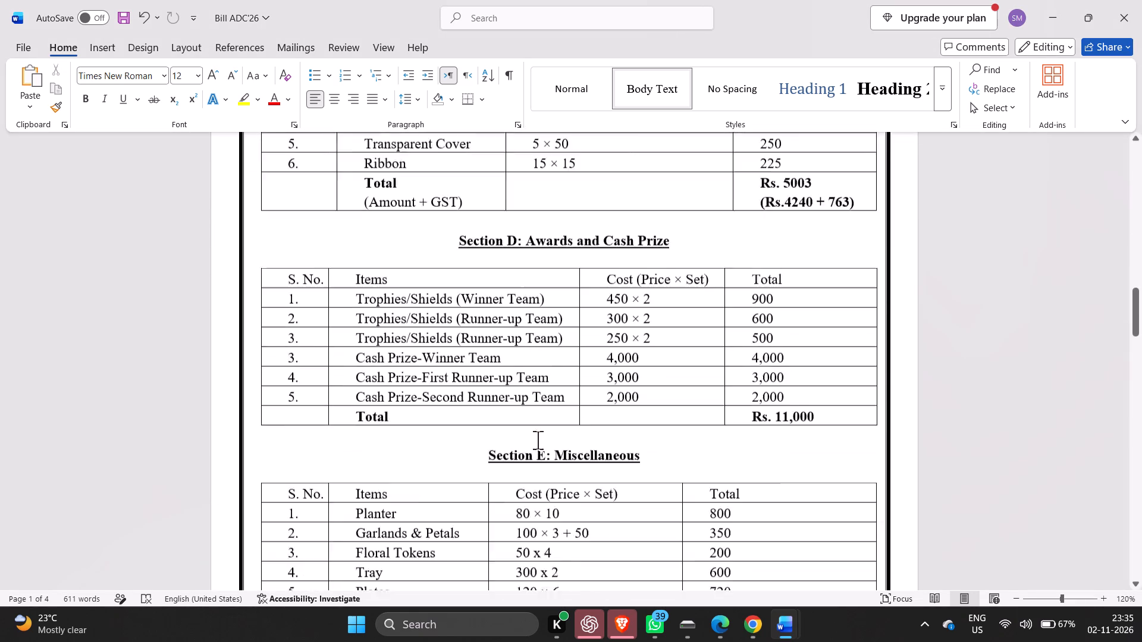
scroll(538, 440, down, 2)
scroll(546, 427, up, 1)
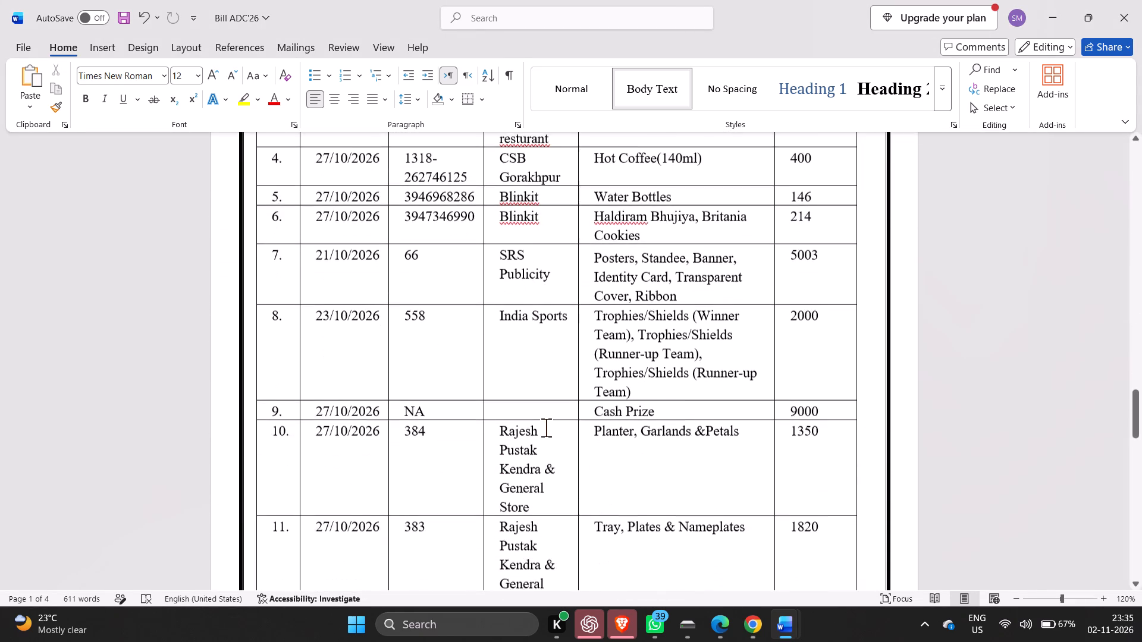
scroll(546, 427, up, 1)
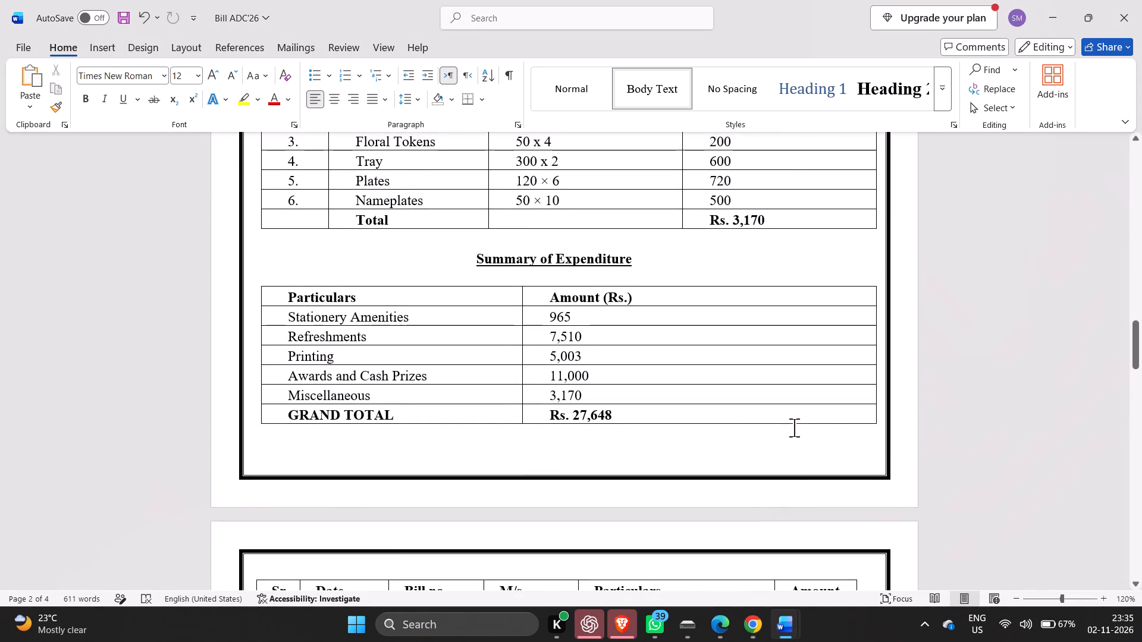
click(870, 435)
key(Return)
key(Return)
key(Return)
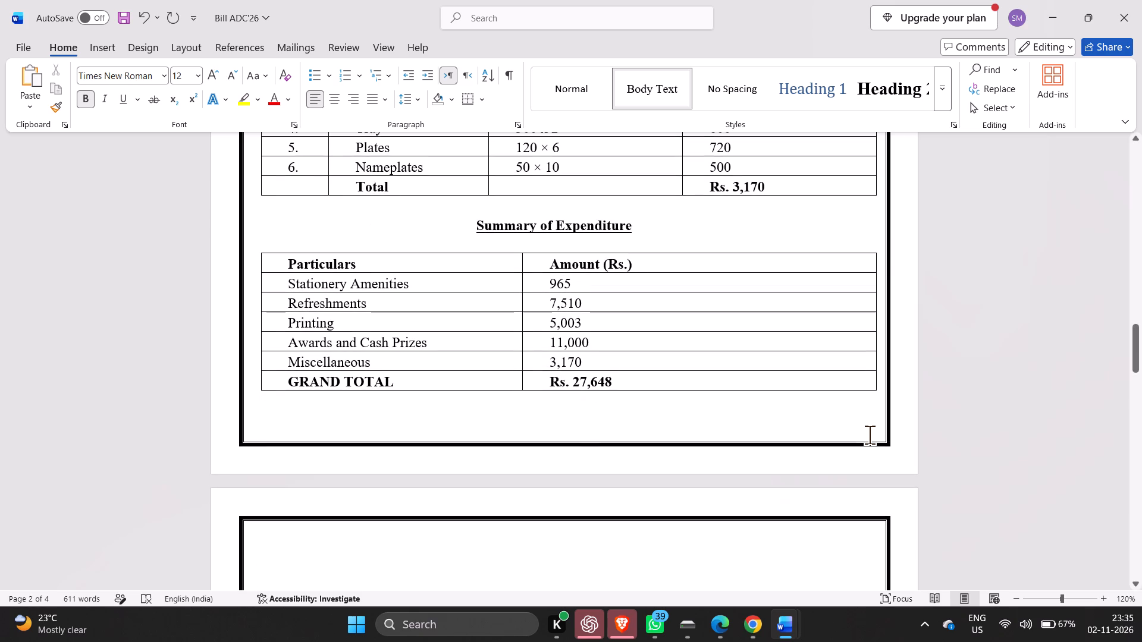
key(ctrl+v)
Format the pasted line above the bill-wise table as a bold, underlined and centred heading.
scroll(870, 435, down, 1)
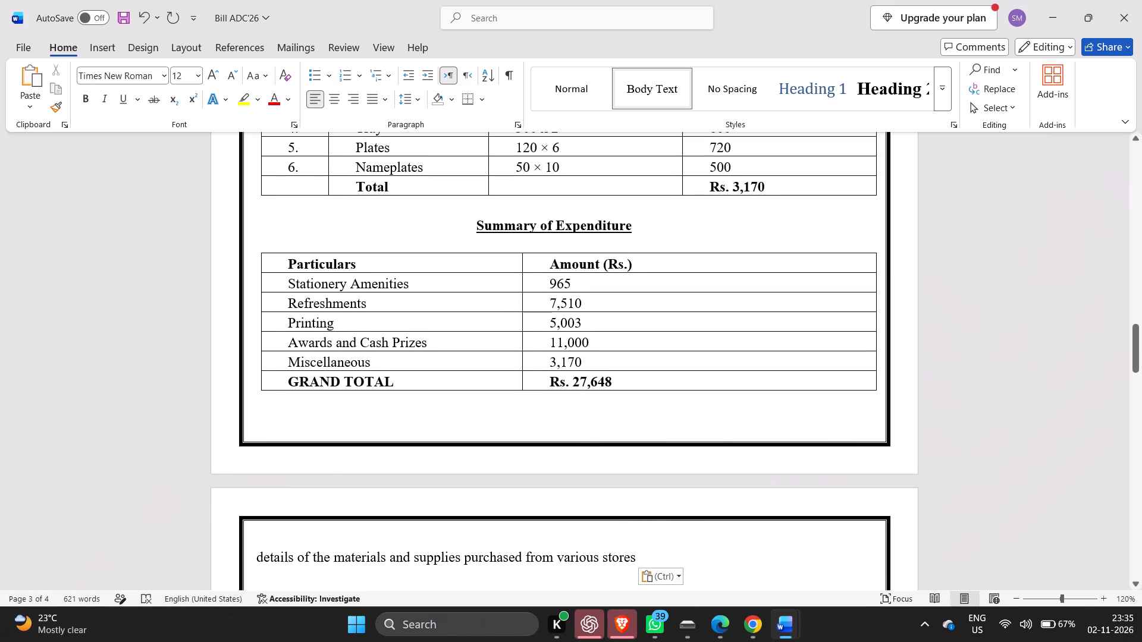
click(570, 566)
double_click(576, 562)
triple_click(576, 562)
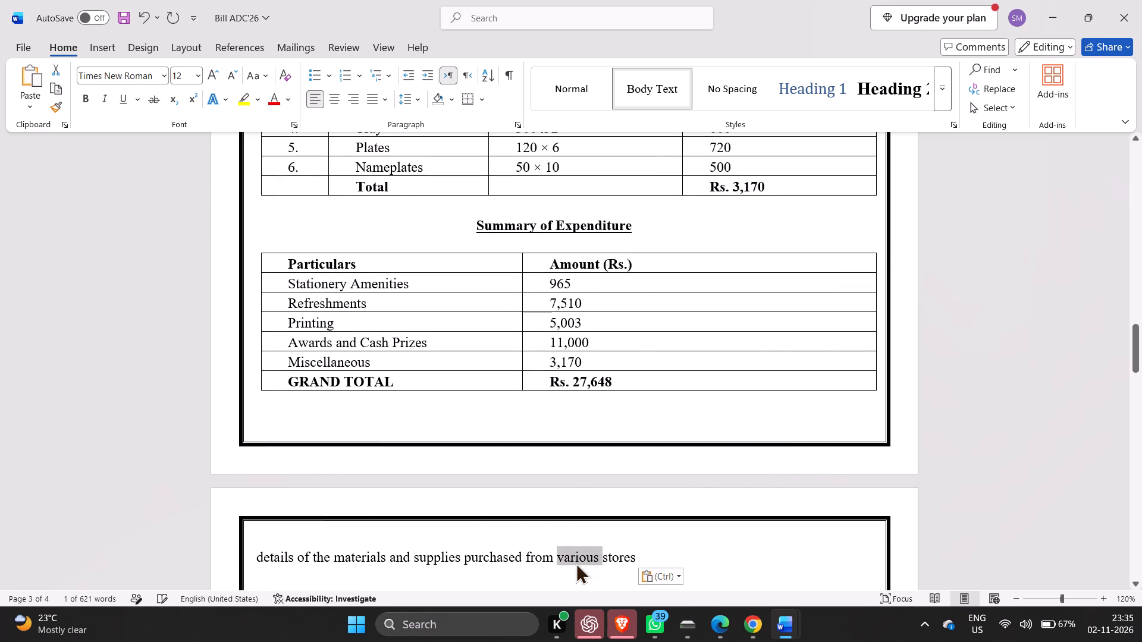
click(576, 562)
triple_click(497, 557)
key(ctrl+b)
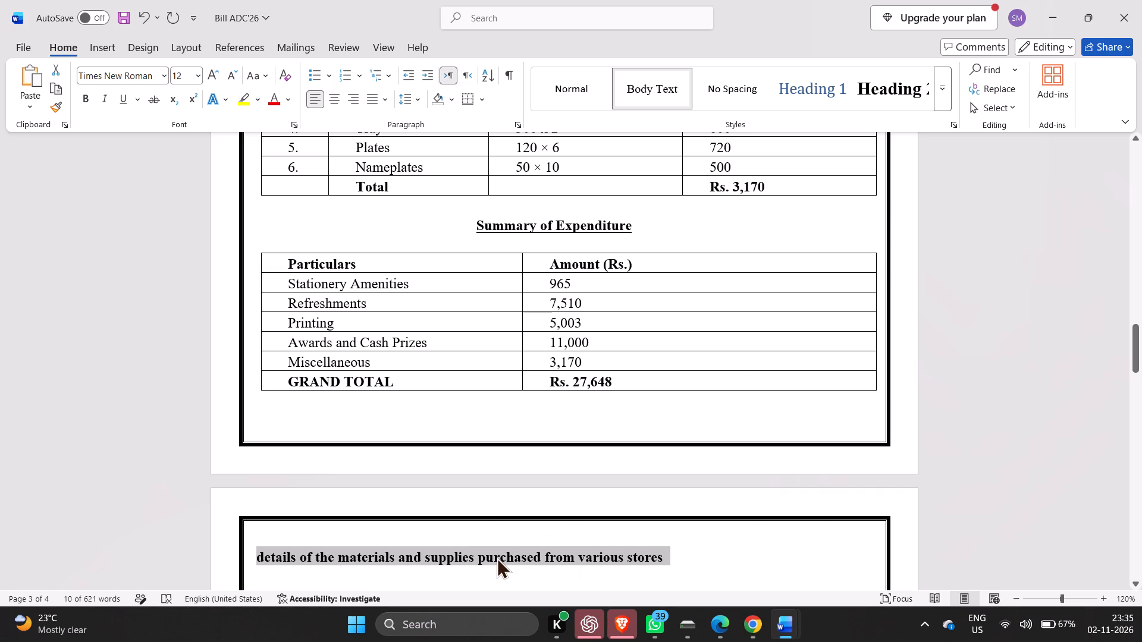
key(ctrl+u)
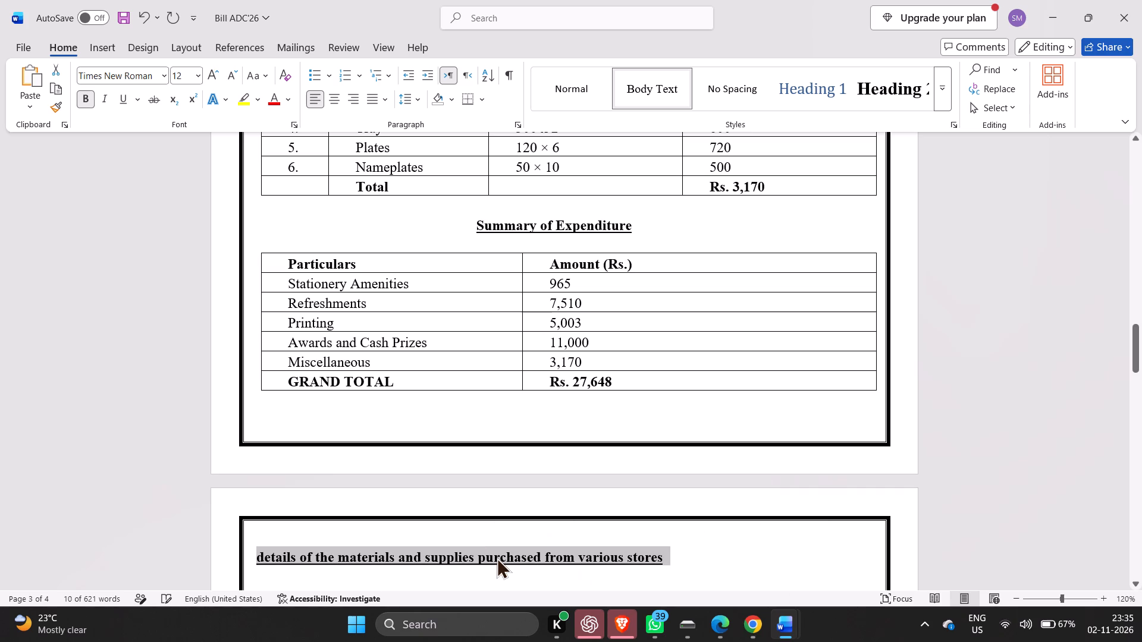
click(335, 95)
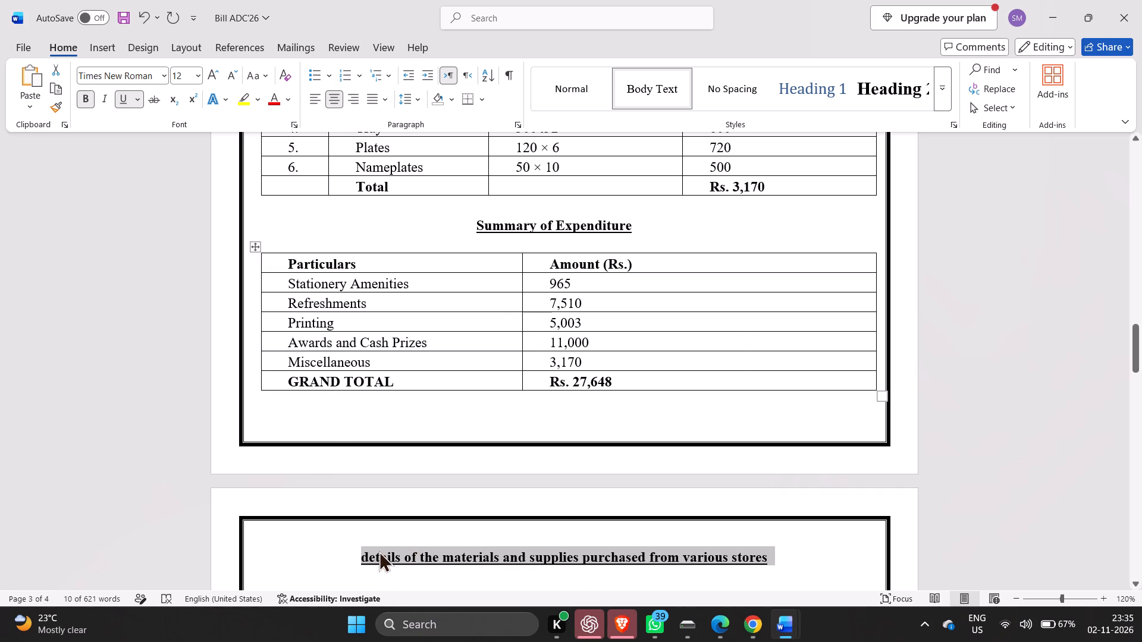
Capitalise the first letter of the page 3 heading so that it begins with "Details".
click(372, 555)
key(Left)
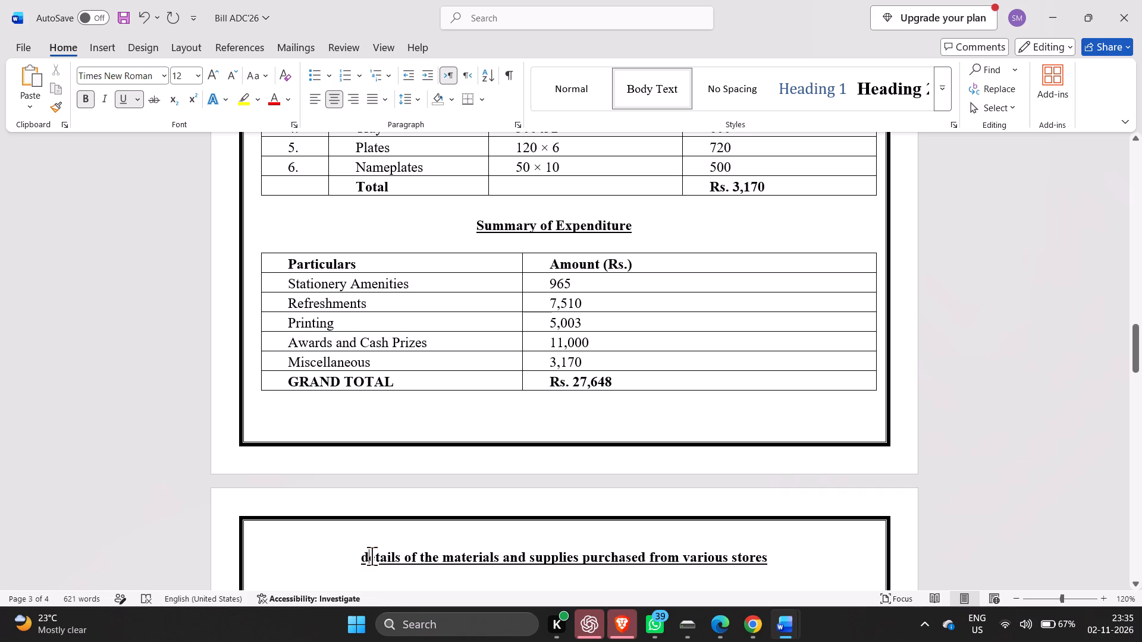
key(BackSpace)
key(shift+d)
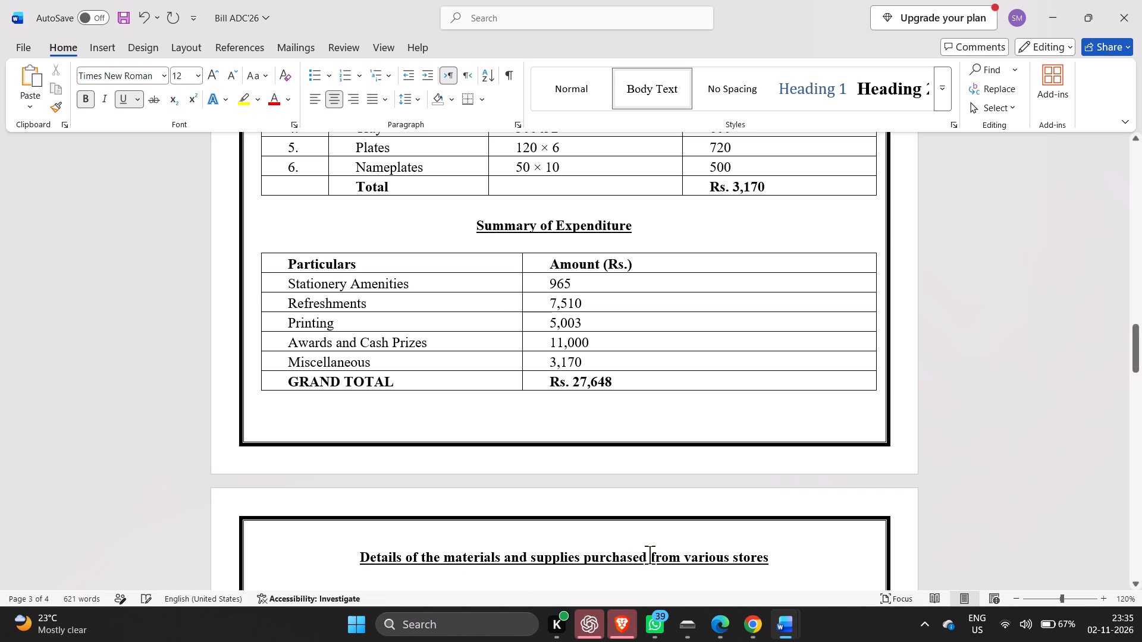
Insert one more blank line between the page 3 heading and the bill-wise table.
scroll(651, 555, down, 1)
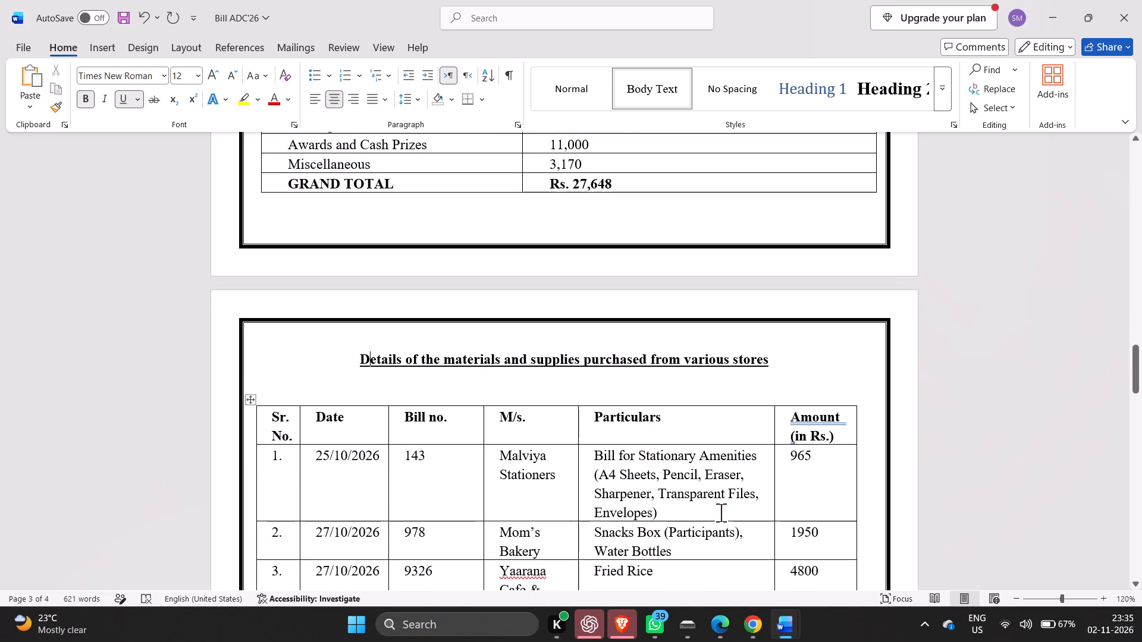
scroll(727, 479, down, 1)
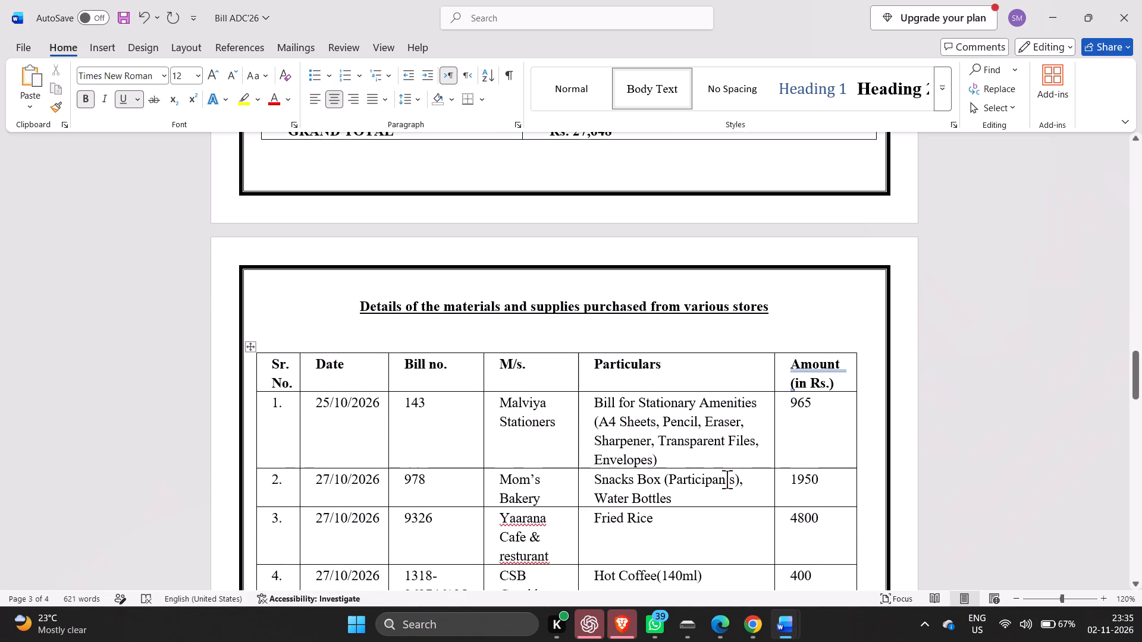
scroll(727, 479, down, 1)
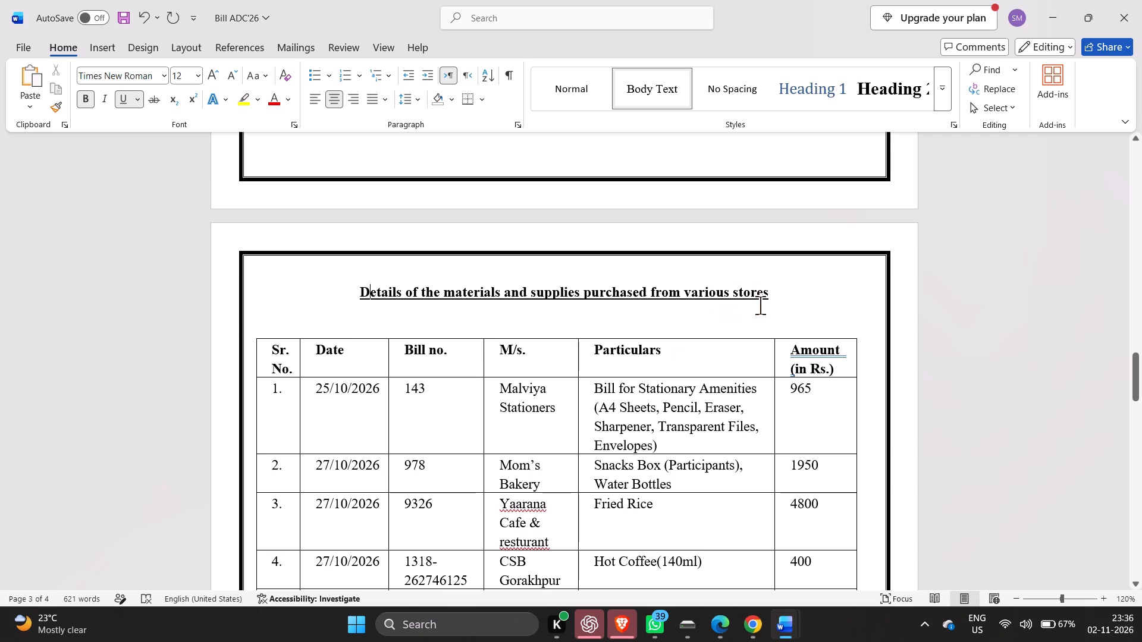
click(787, 301)
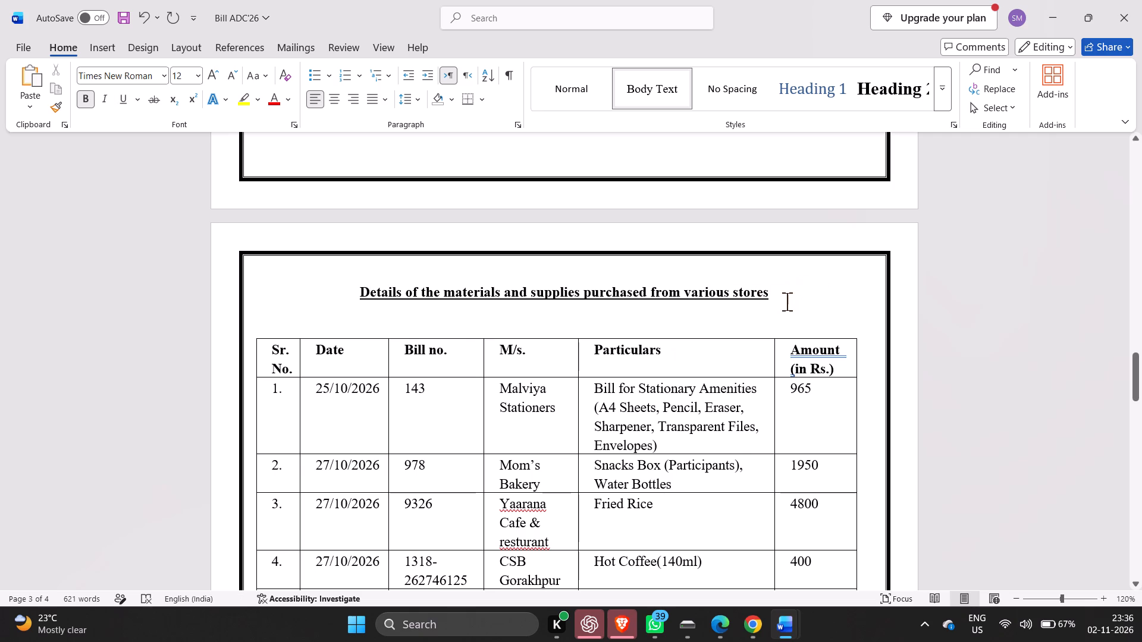
key(Return)
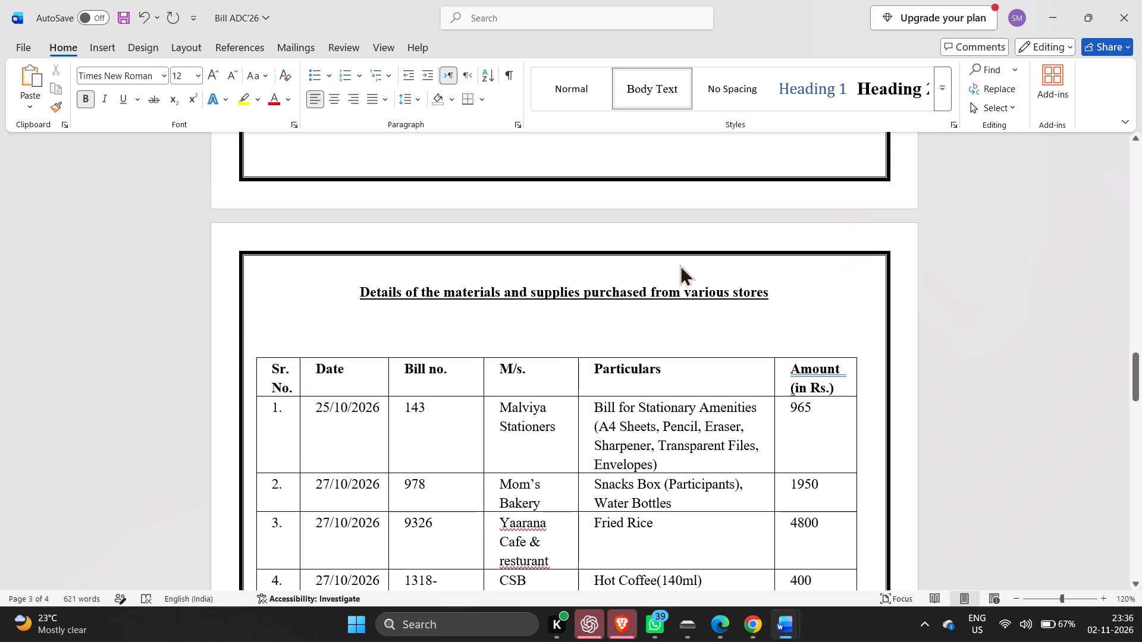
Remove the surplus blank lines between the page 3 heading and the bill-wise table so the table sits closer to the heading.
key(Return)
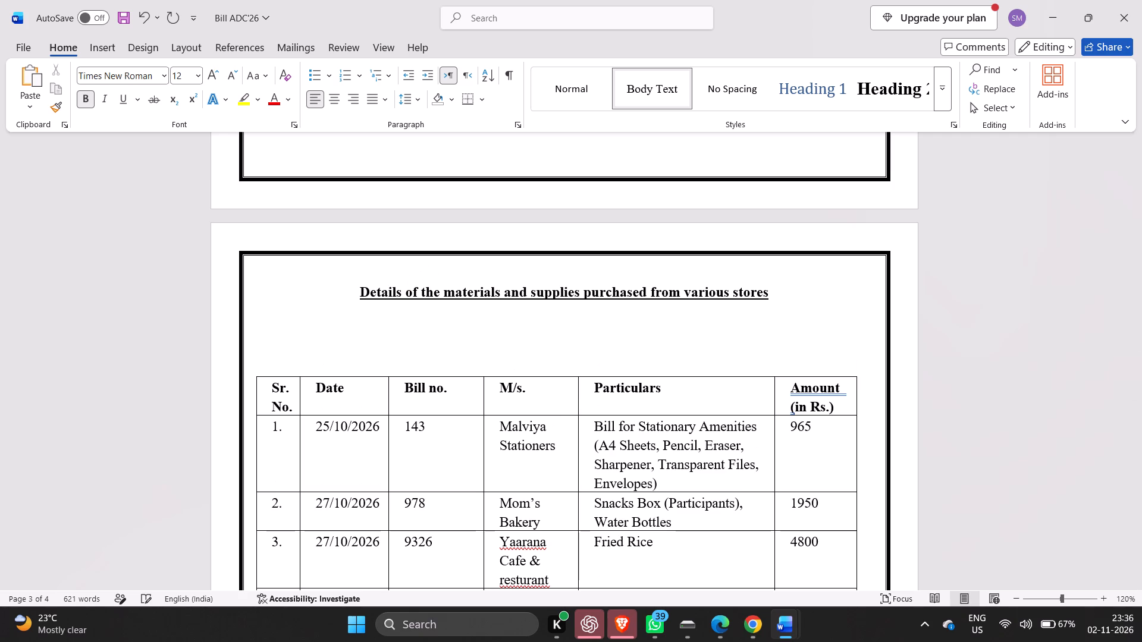
key(BackSpace)
key(BackSpace)
key(BackSpace)
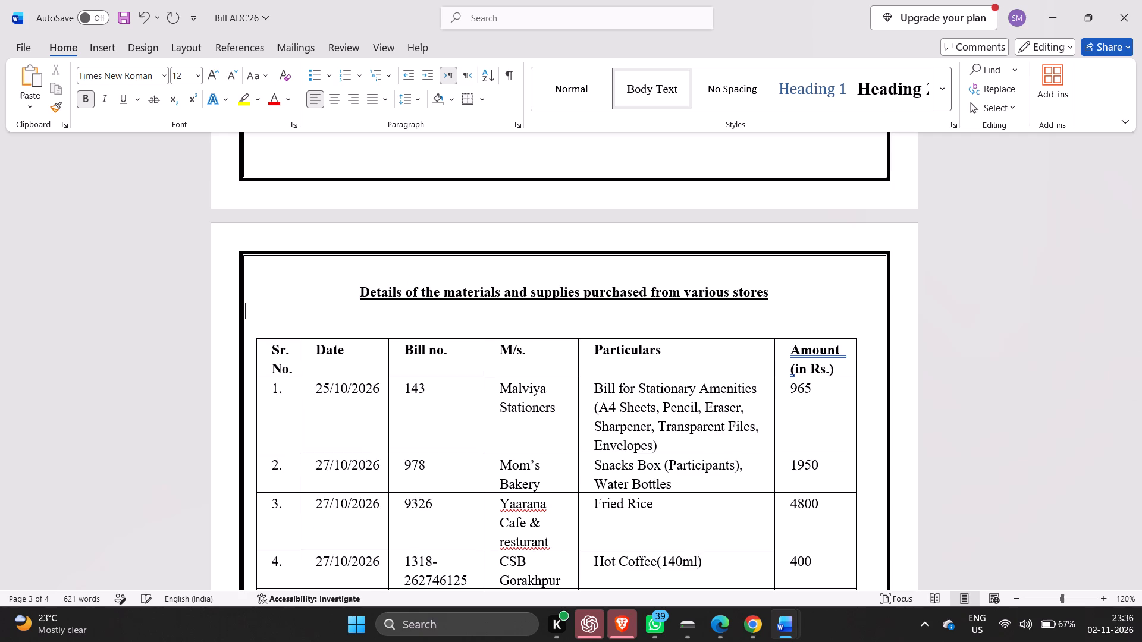
Check the layout of the pages, and save the Bill ADC'26 document.
scroll(545, 410, right, 1)
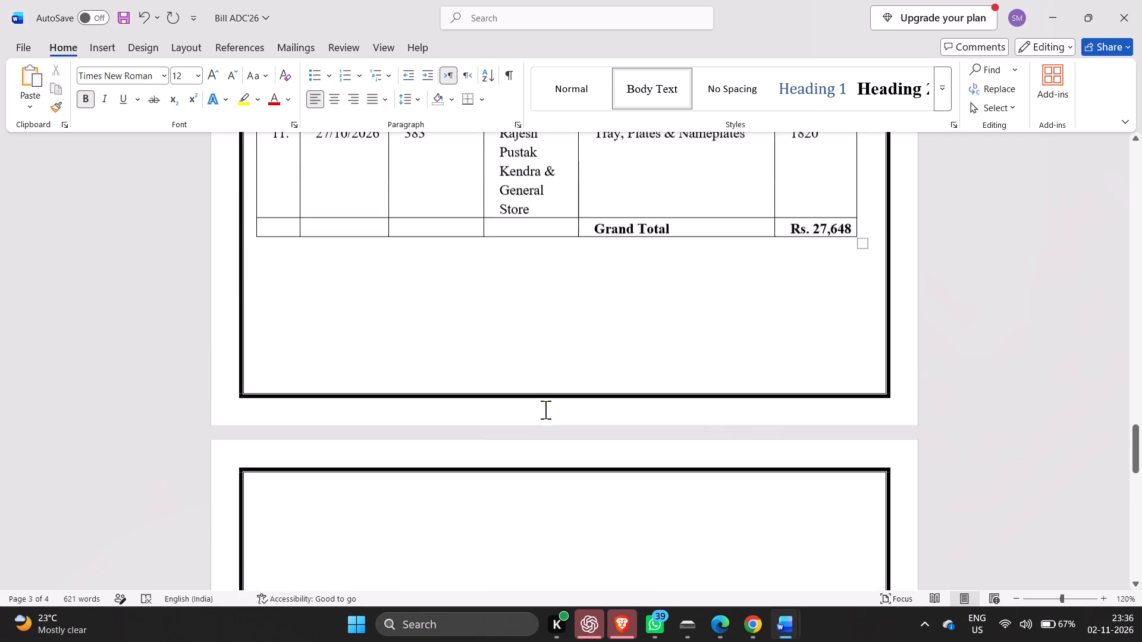
scroll(545, 410, right, 1)
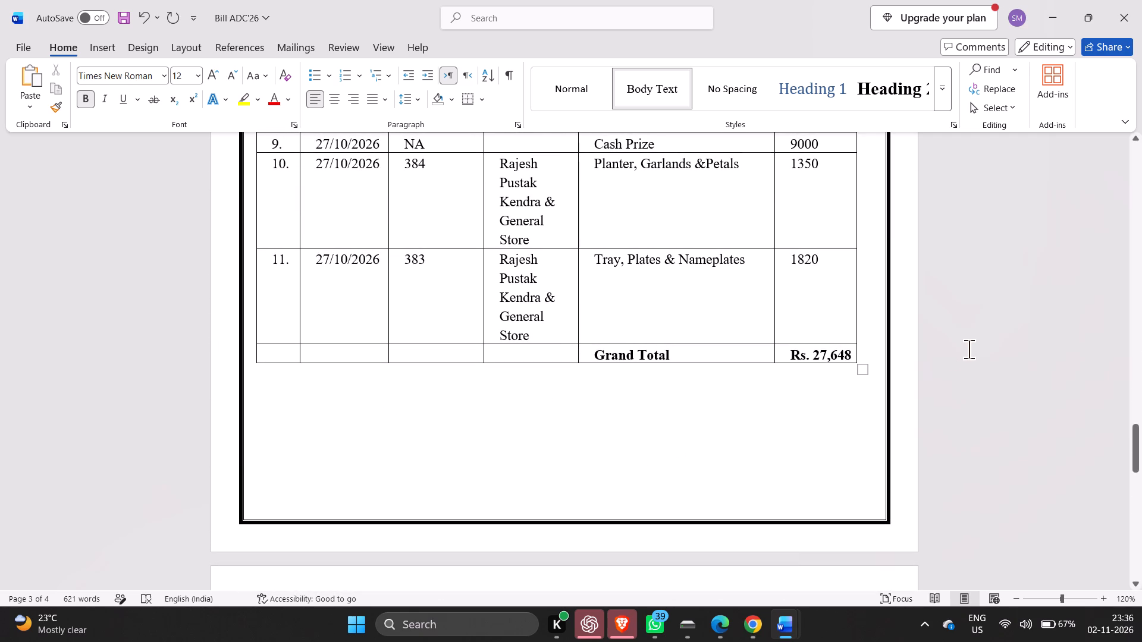
click(969, 349)
scroll(818, 344, up, 5)
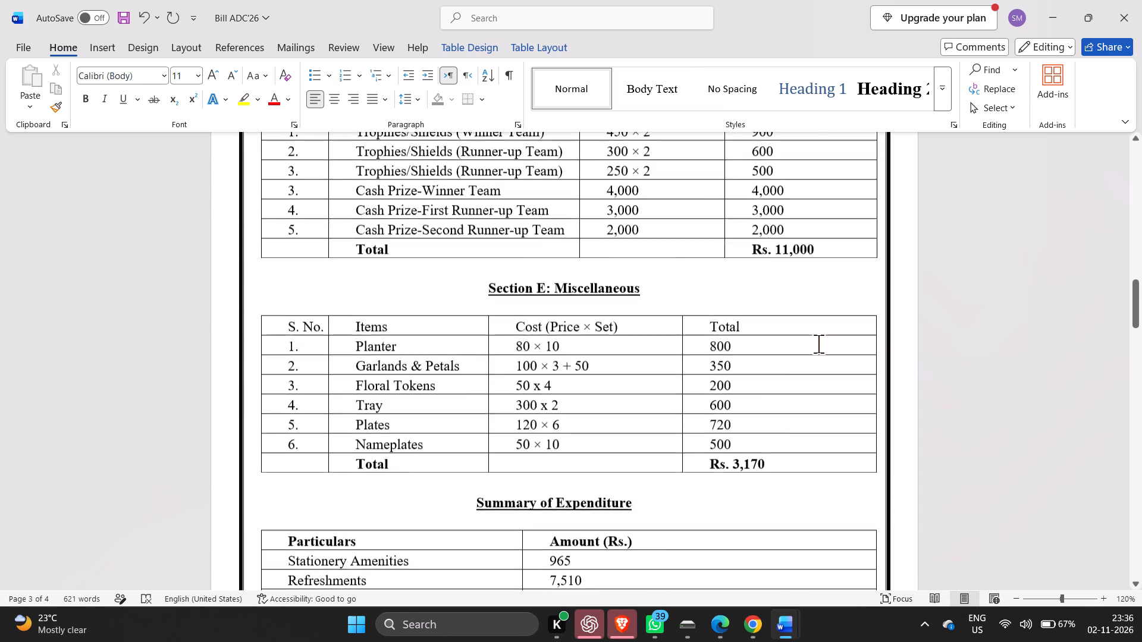
scroll(818, 344, up, 7)
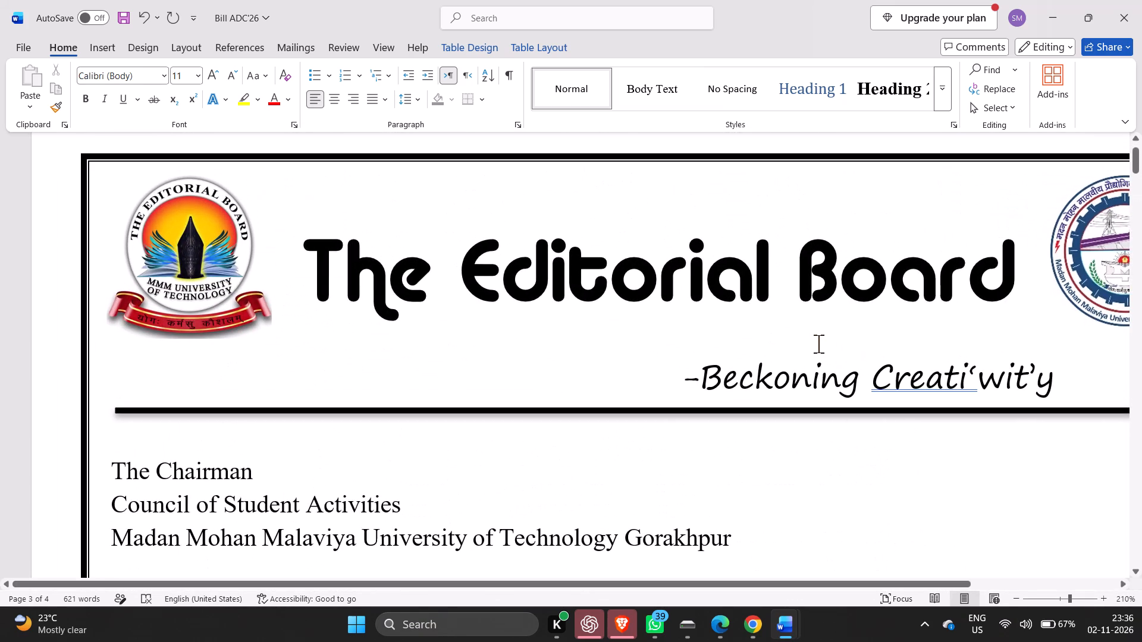
key(ctrl+s)
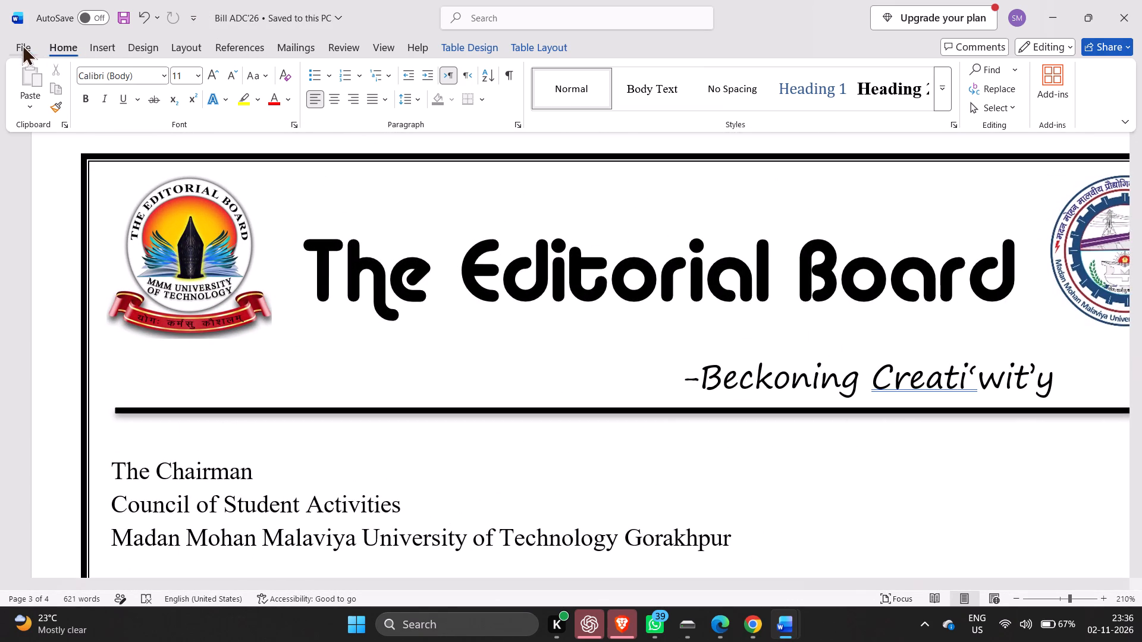
Open the export options for creating a PDF/XPS version of Bill ADC'26.
click(20, 43)
click(49, 332)
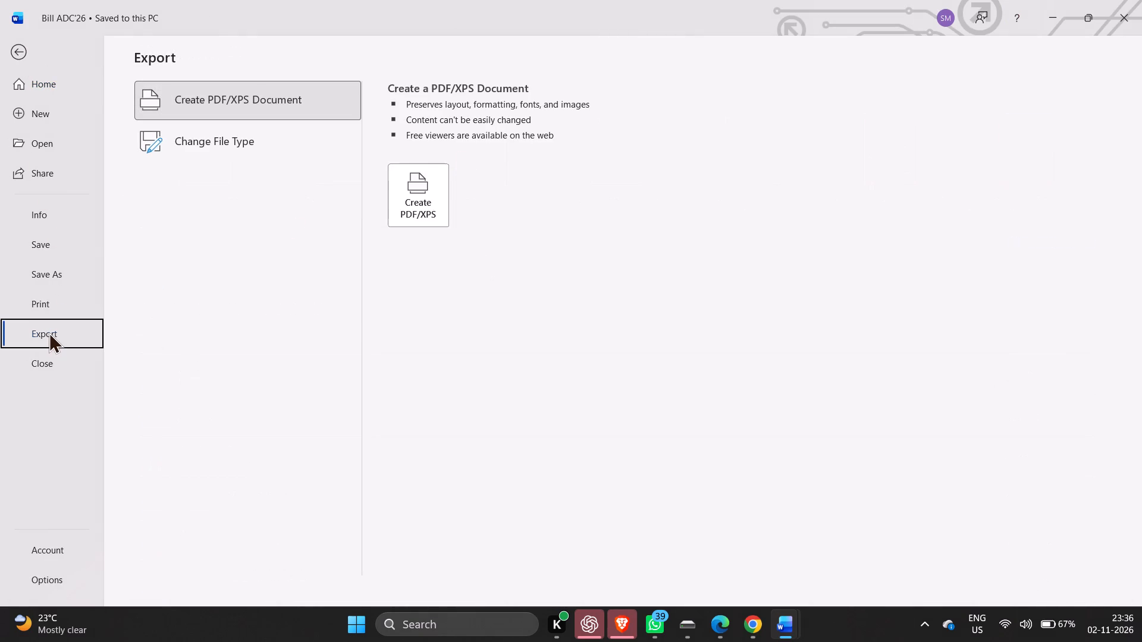
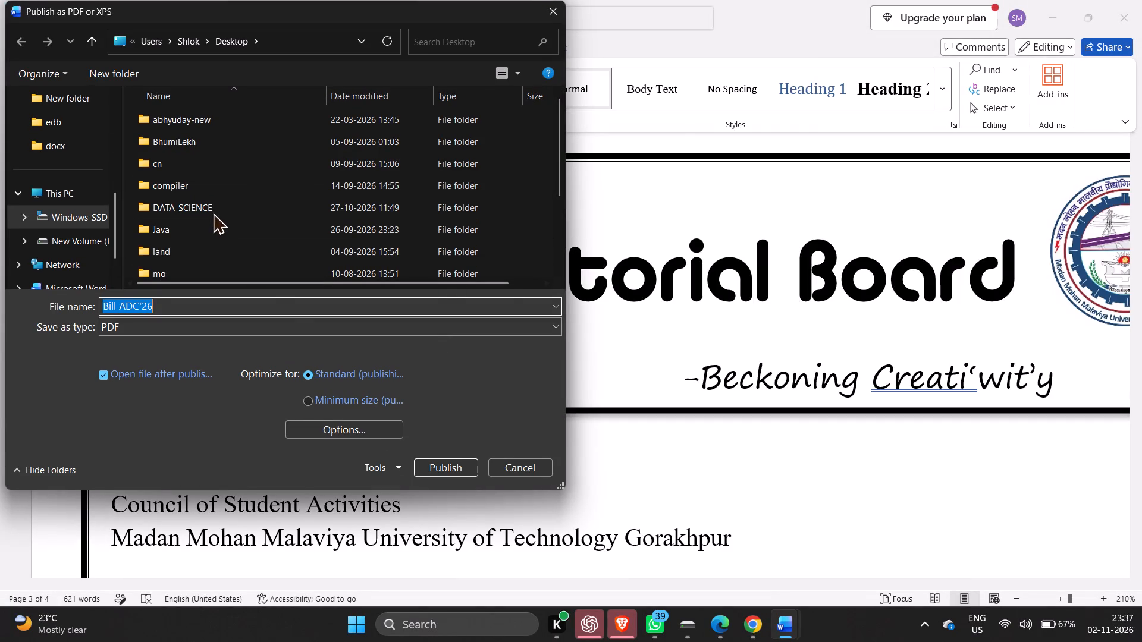
Publish the document to the Desktop as a PDF named Bill ADC'26_updated.
click(190, 304)
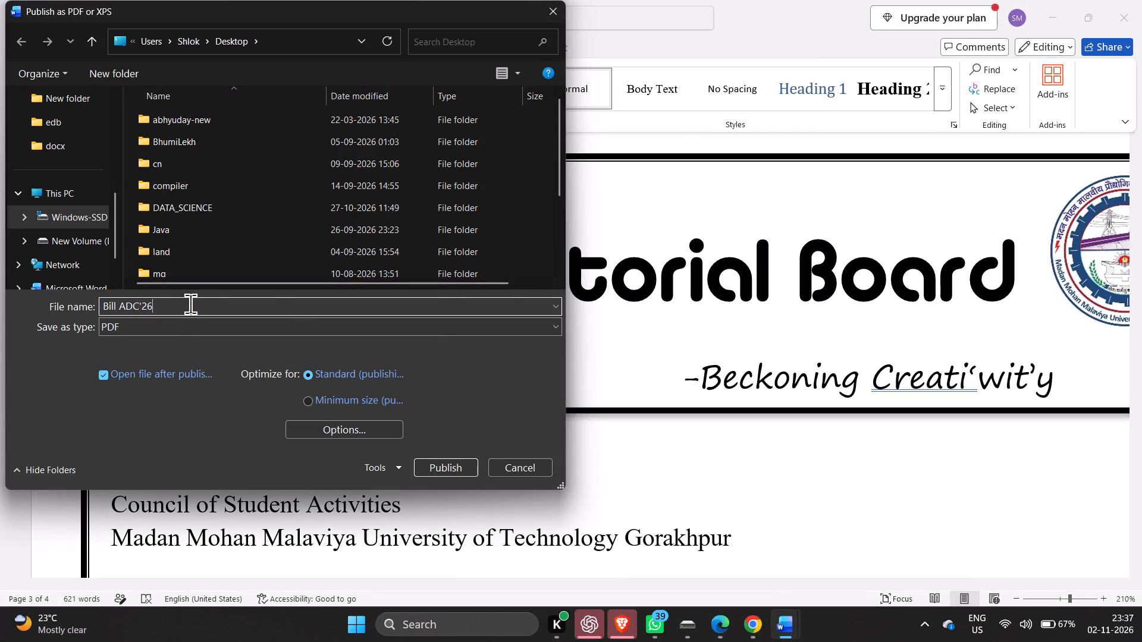
text(_updated)
key(Return)
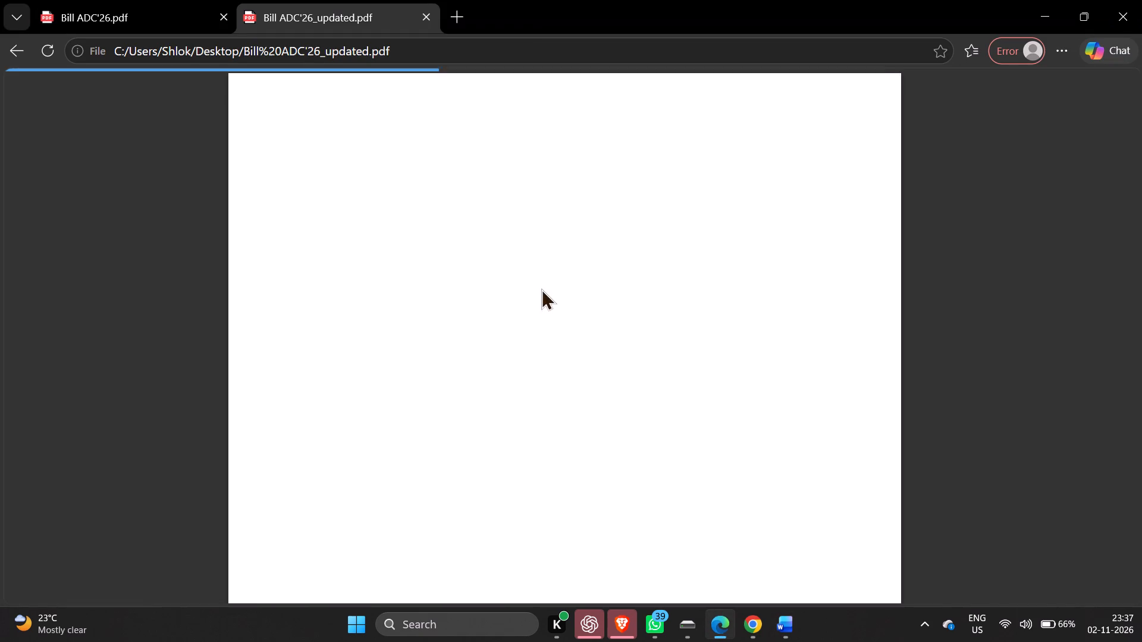
Review all four pages of the published Bill ADC'26_updated PDF, including the page 4 signature block, and close the viewer.
scroll(615, 383, down, 6)
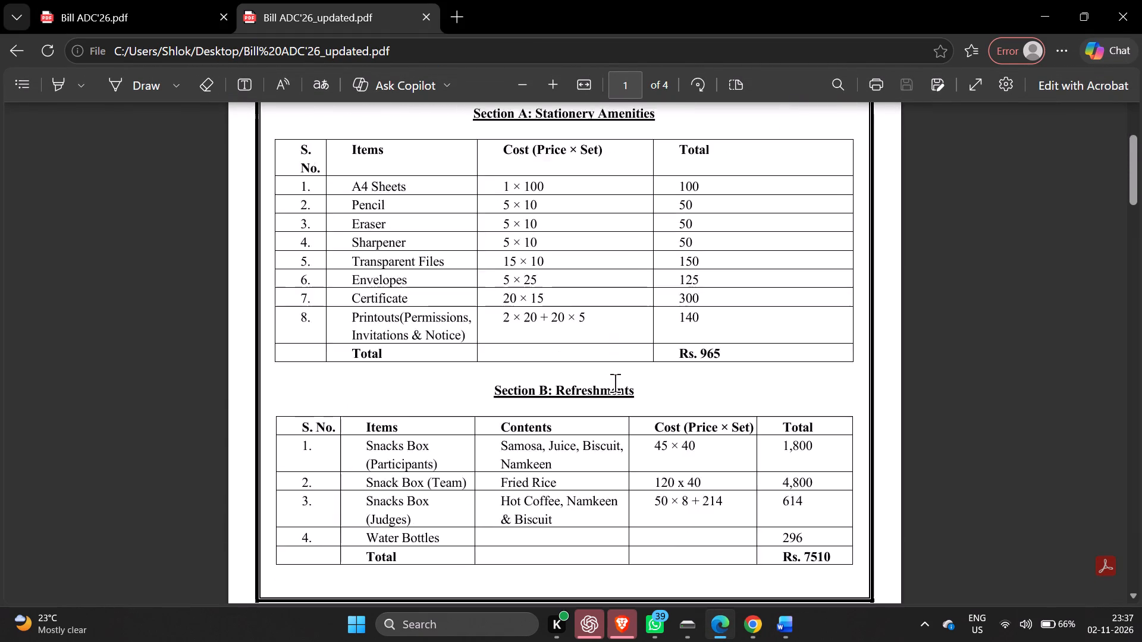
scroll(615, 383, down, 4)
scroll(615, 383, up, 3)
scroll(615, 383, down, 3)
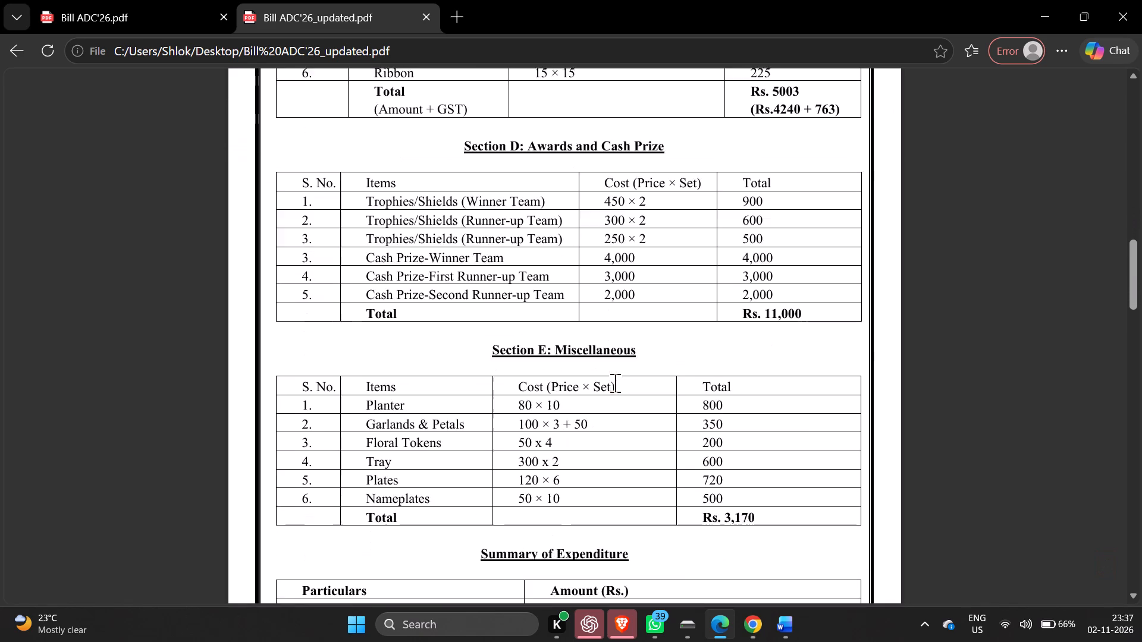
scroll(615, 383, down, 4)
scroll(615, 383, up, 3)
scroll(615, 383, down, 2)
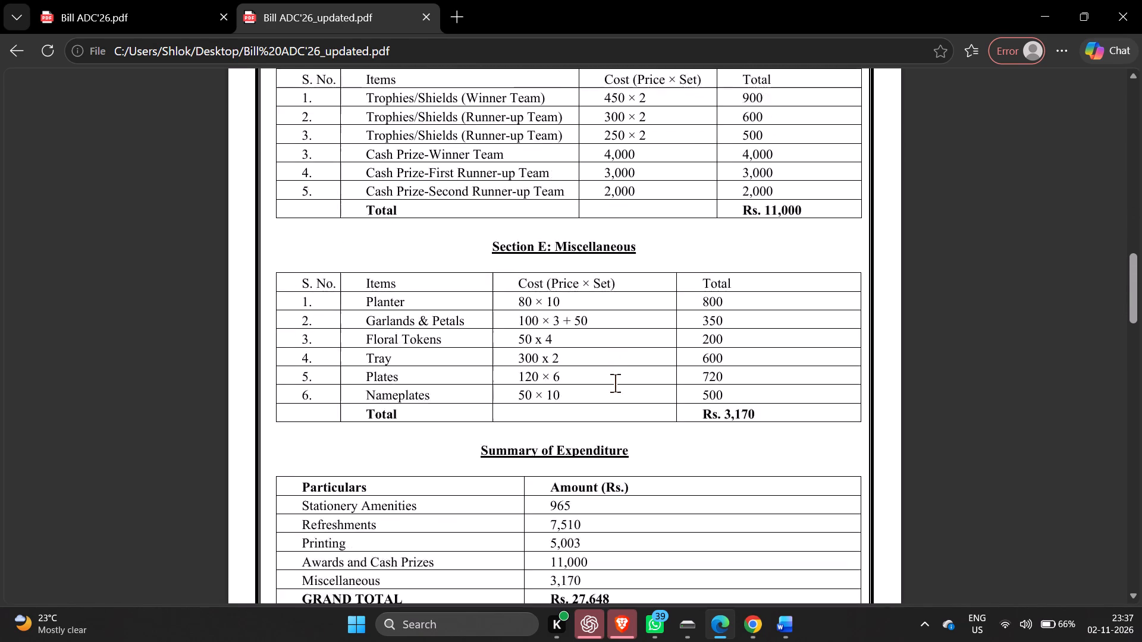
scroll(615, 383, down, 9)
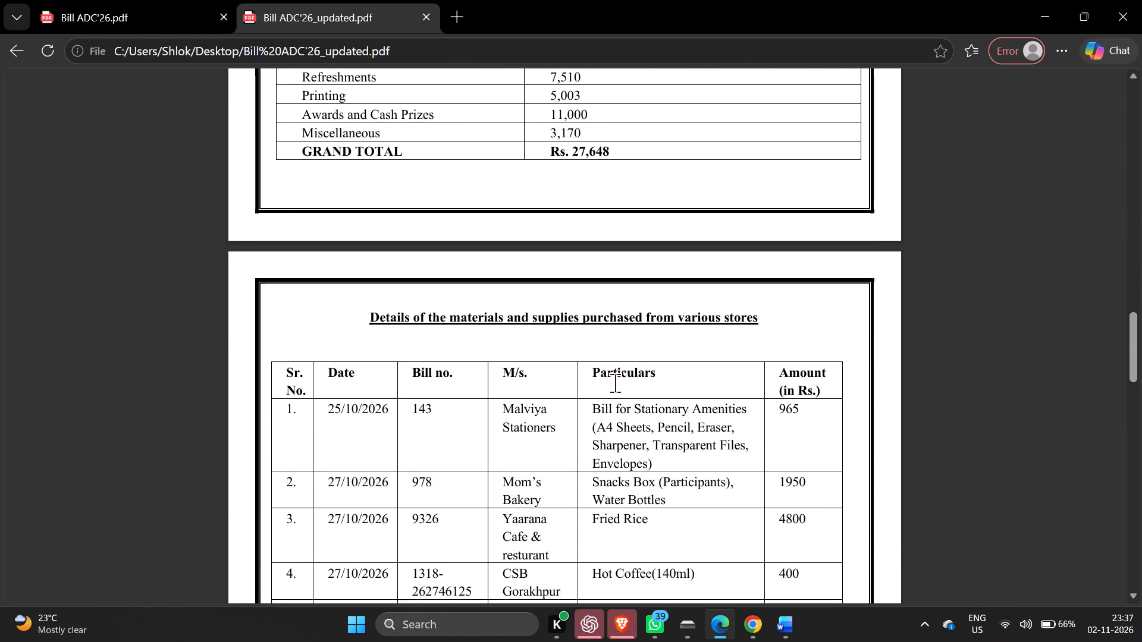
scroll(615, 383, down, 2)
scroll(615, 383, up, 1)
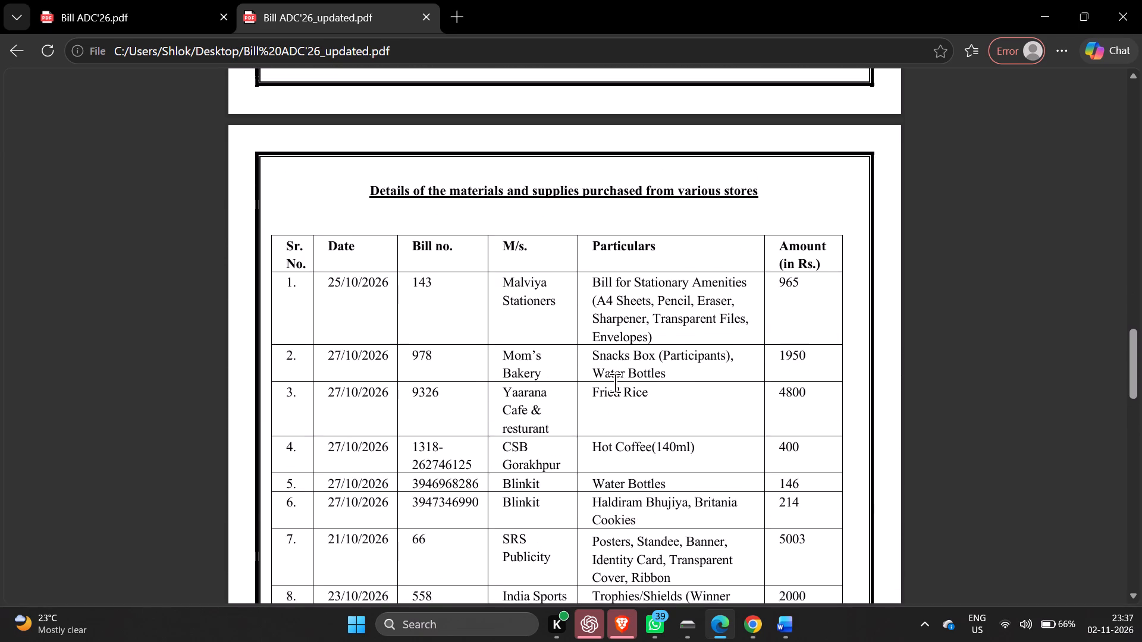
scroll(710, 354, down, 4)
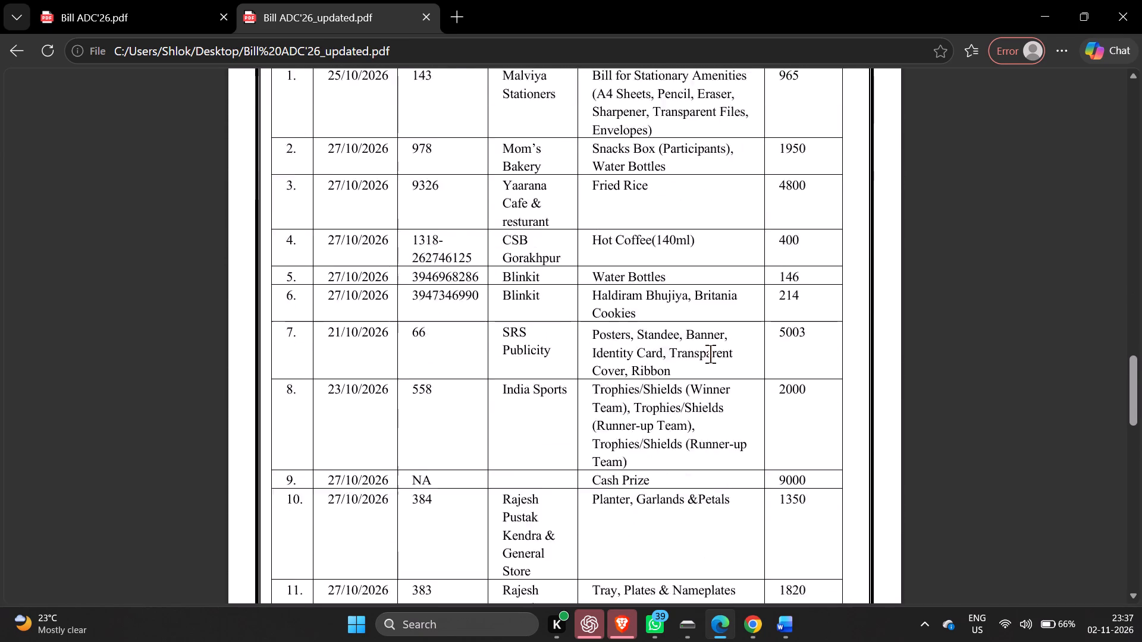
scroll(710, 354, down, 8)
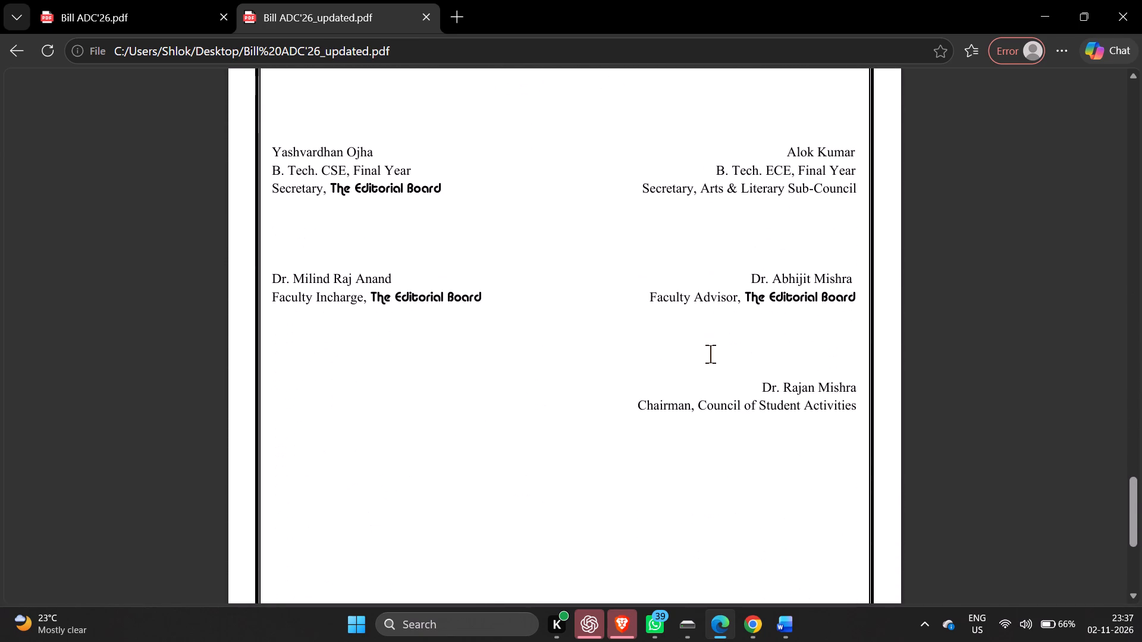
scroll(710, 354, down, 1)
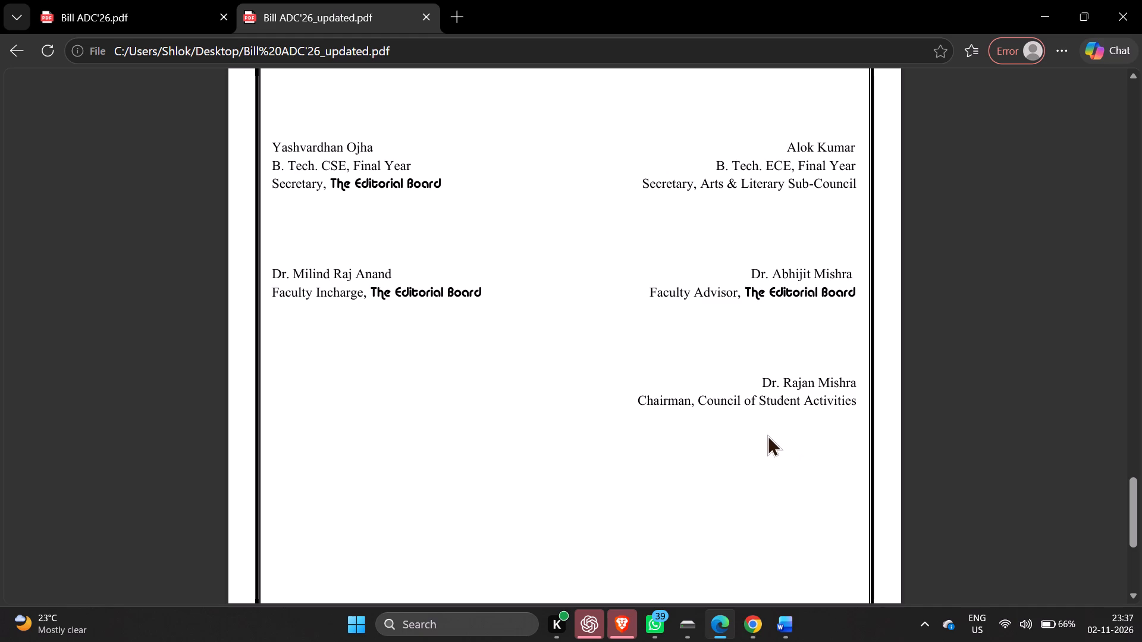
click(1140, 0)
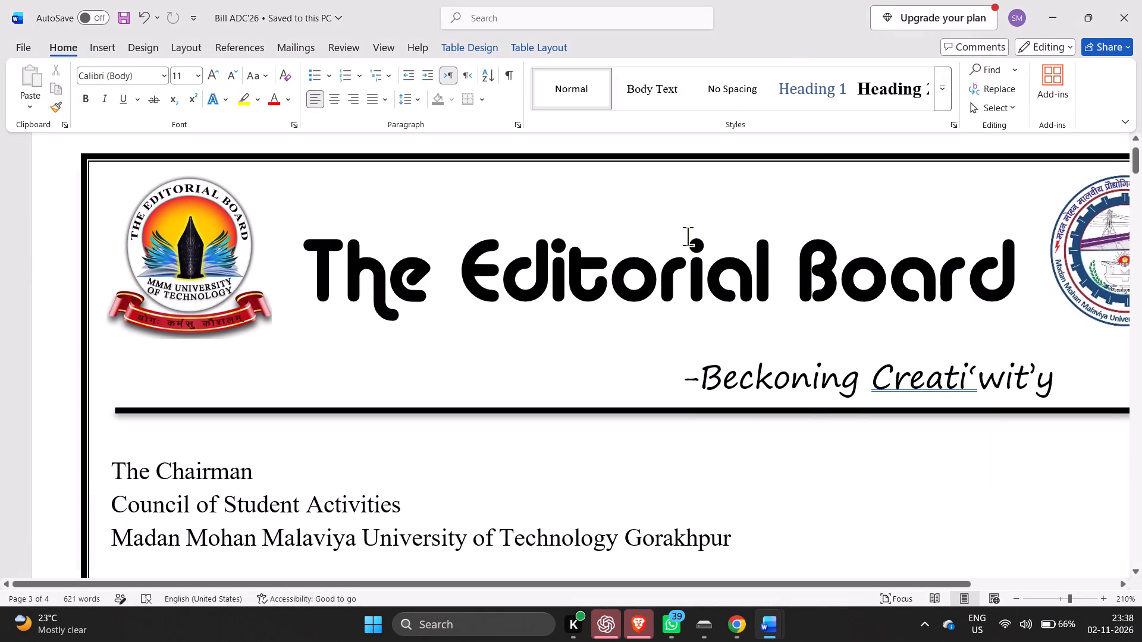
Delete "The Editorial Board" from the Faculty Advisor line in the page 4 signature block of the Word document.
ctrl+scroll(688, 236, down, 9)
scroll(688, 236, down, 3)
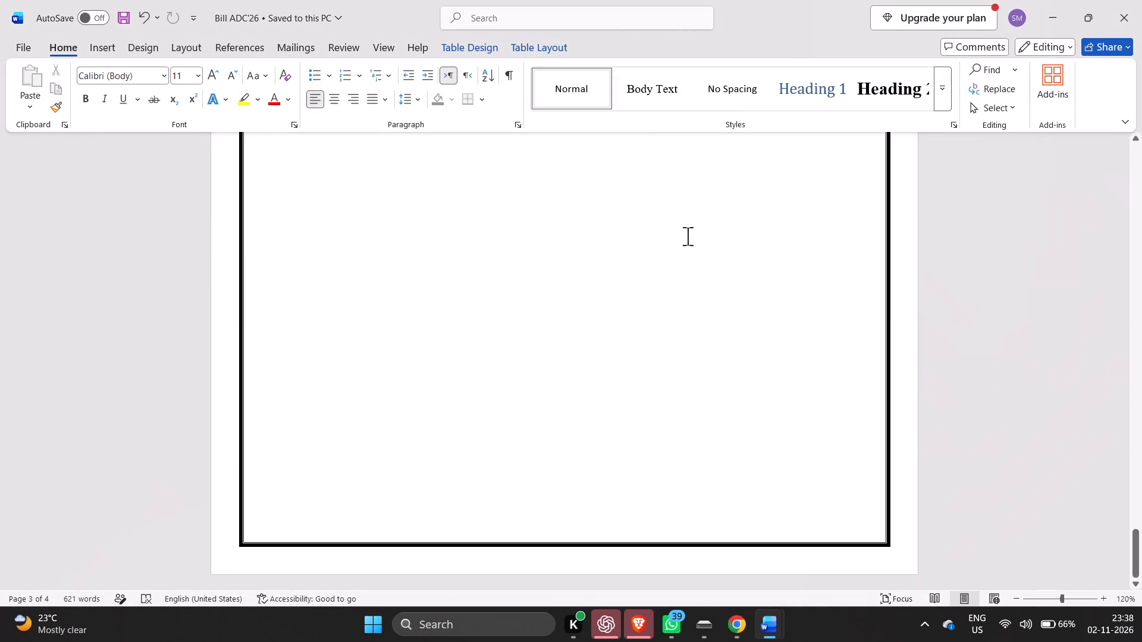
scroll(688, 236, down, 4)
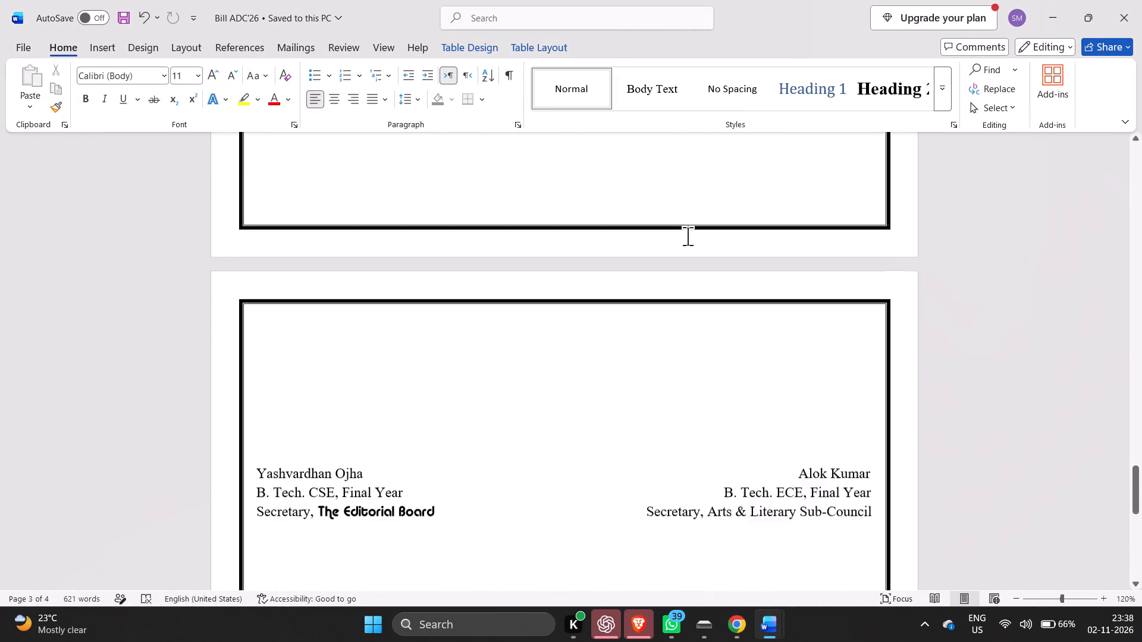
scroll(688, 236, down, 2)
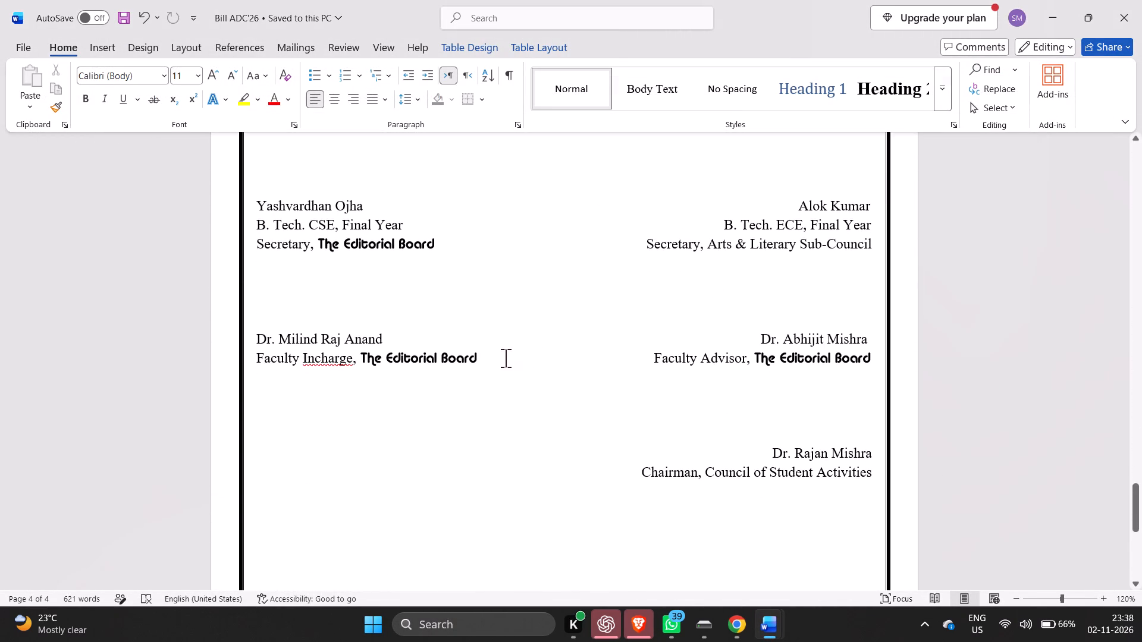
double_click(828, 361)
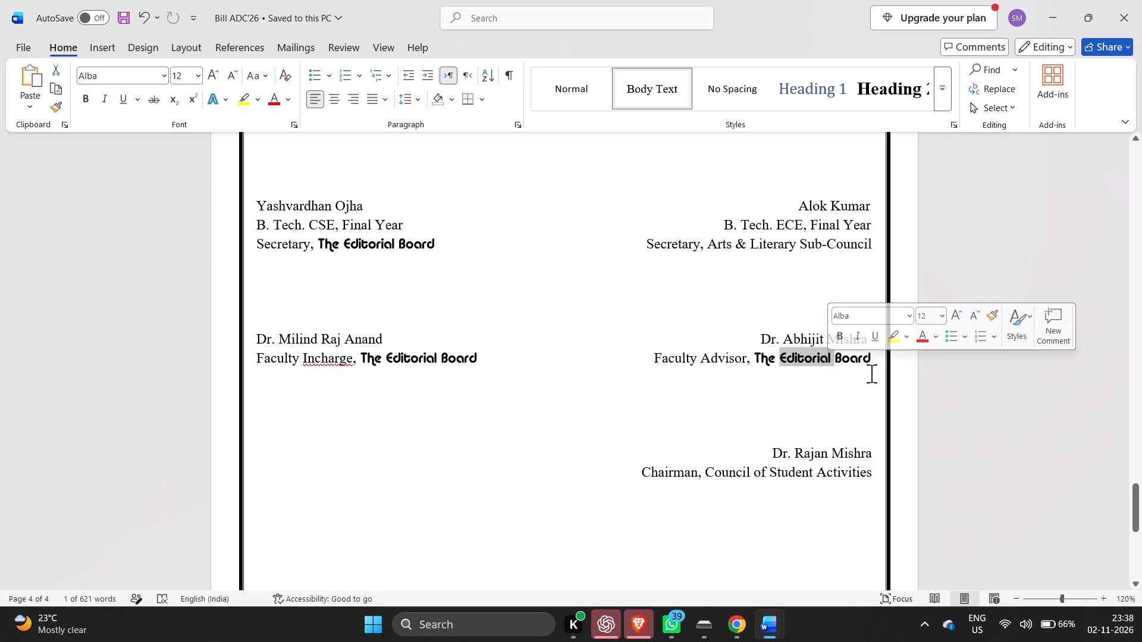
click(871, 373)
drag(871, 361, 770, 362)
key(BackSpace)
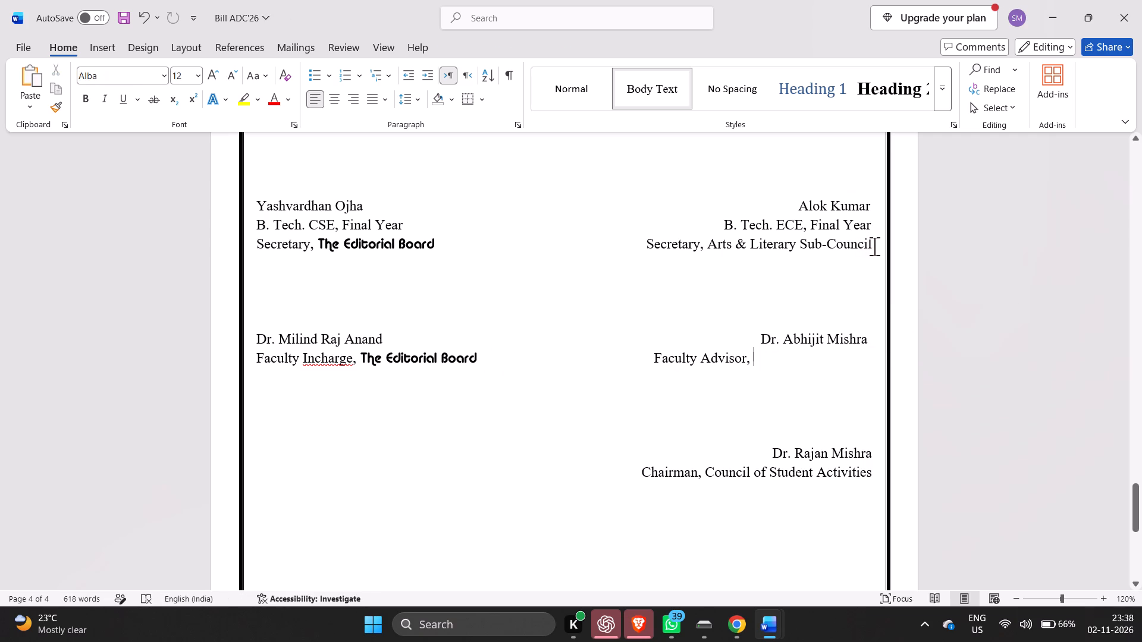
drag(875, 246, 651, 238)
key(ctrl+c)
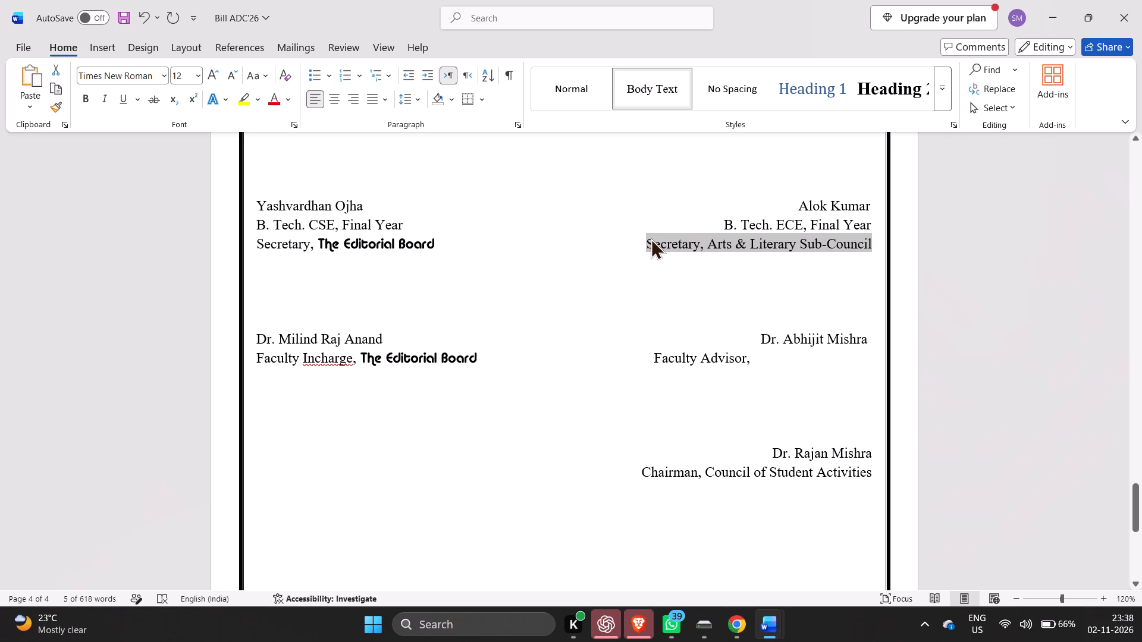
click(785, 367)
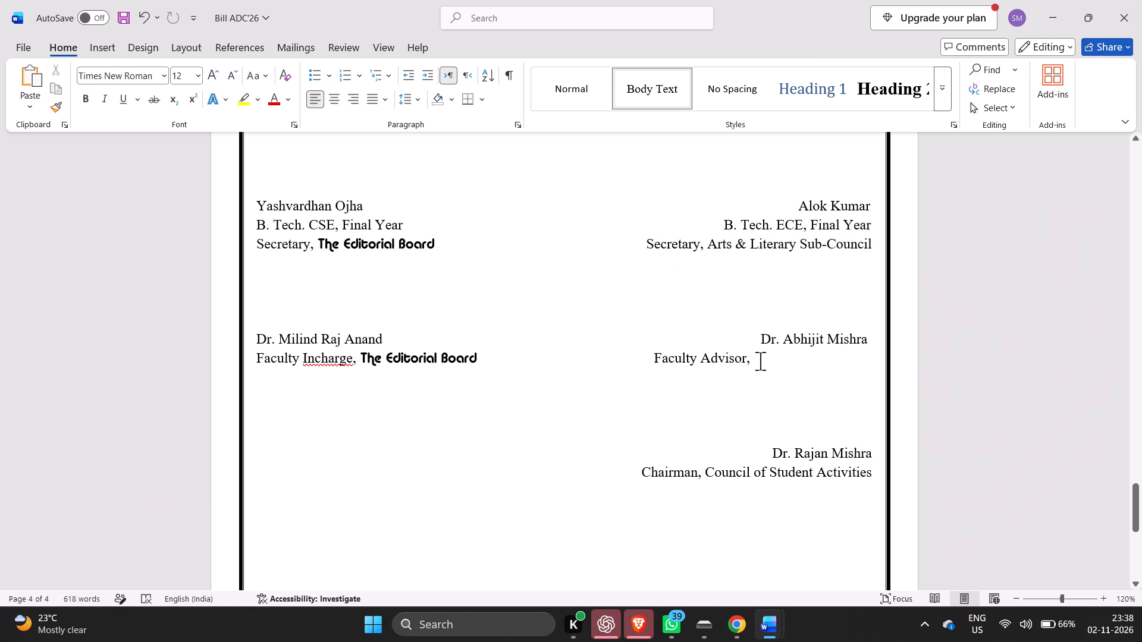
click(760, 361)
Copy "Arts & Literary Sub-Council" from the Secretary line and paste it after "Faculty Advisor,".
drag(712, 248, 764, 244)
drag(764, 244, 862, 248)
key(ctrl+c)
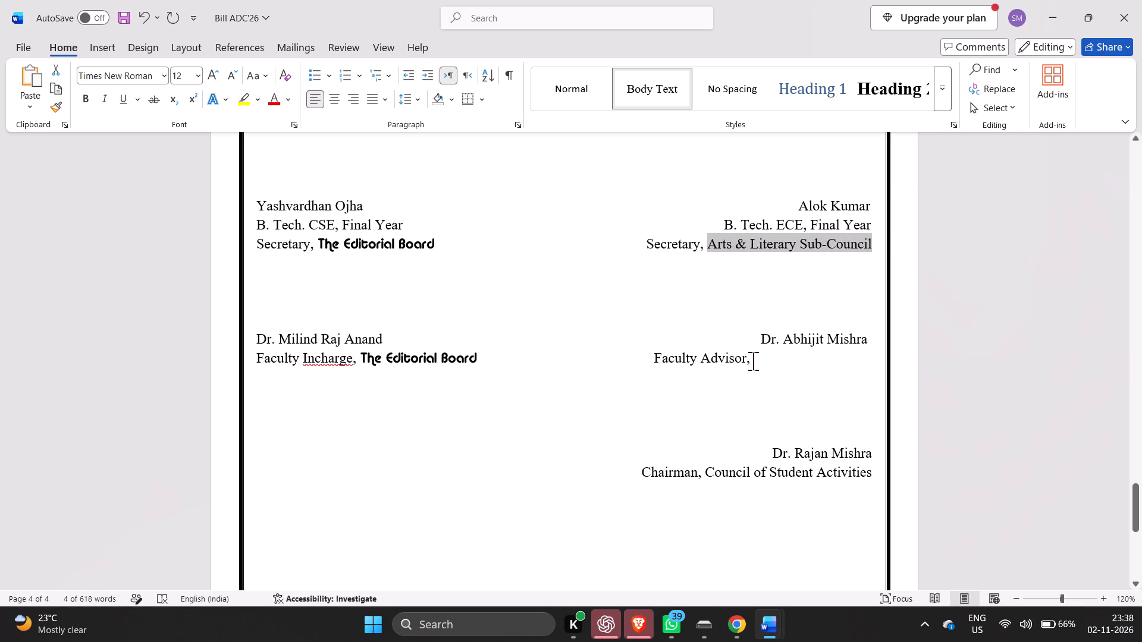
click(753, 361)
key(ctrl+v)
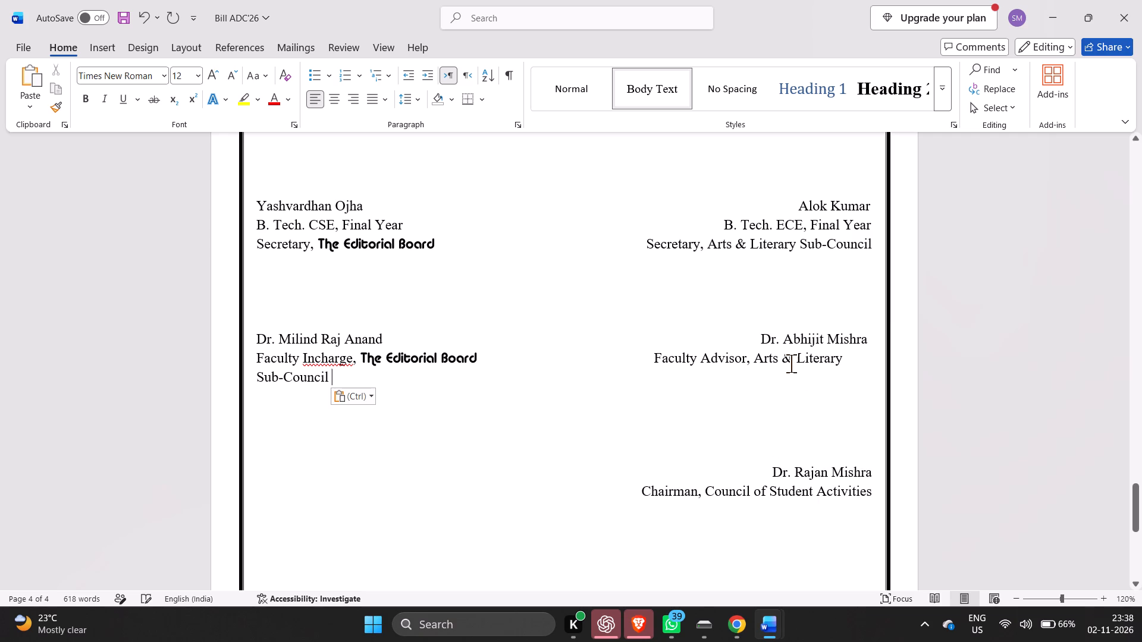
Remove surplus spacing before "Faculty Advisor" so the whole title fits on one line, aligned with the signature text above.
click(643, 359)
key(BackSpace)
key(BackSpace)
key(BackSpace)
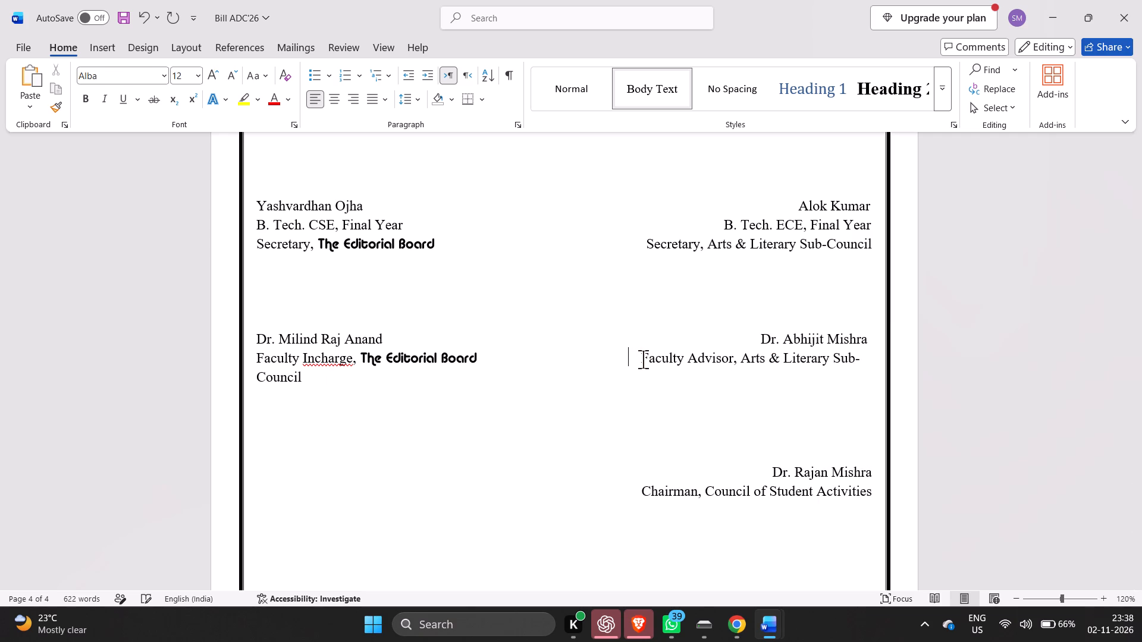
key(BackSpace)
key(BackSpace)
key(BackSpace)
key(BackSpace)
key(BackSpace)
key(BackSpace)
key(BackSpace)
key(BackSpace)
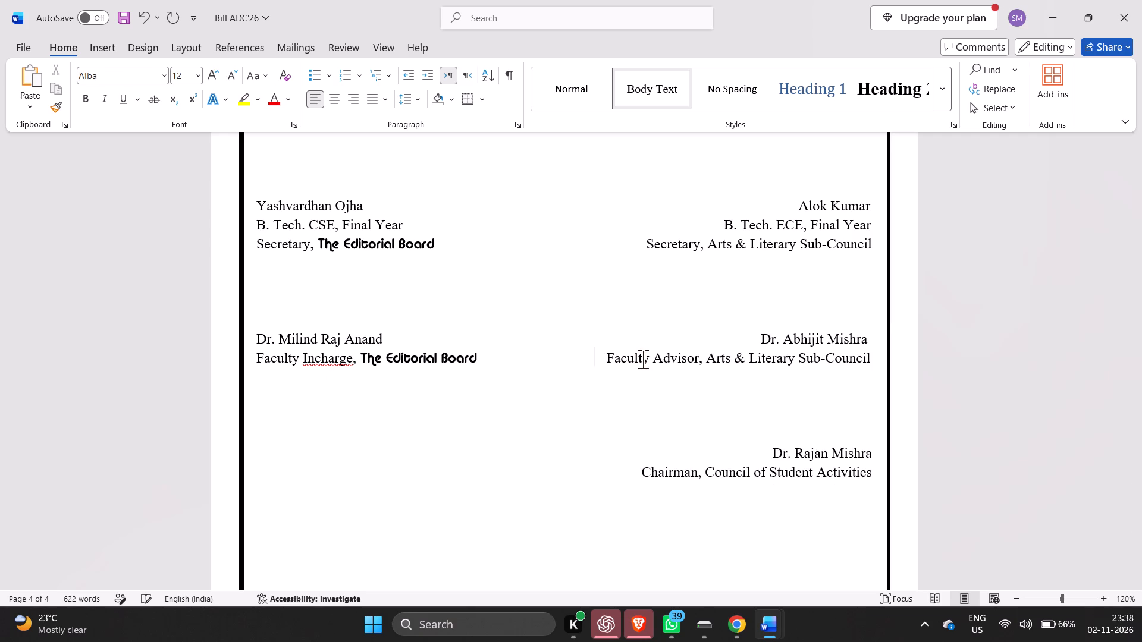
key(space)
key(BackSpace)
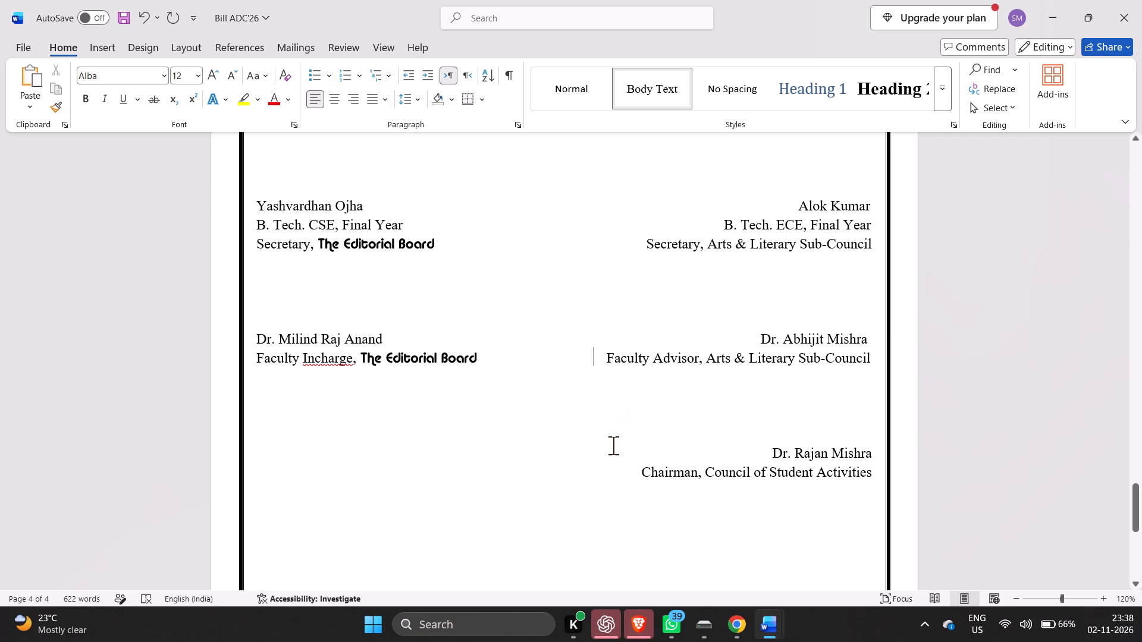
Save the Bill ADC'26 document.
key(ctrl+s)
Start another PDF export of the corrected document and pick the recent Bill ADC'26_updated file on the Desktop as its target.
click(15, 35)
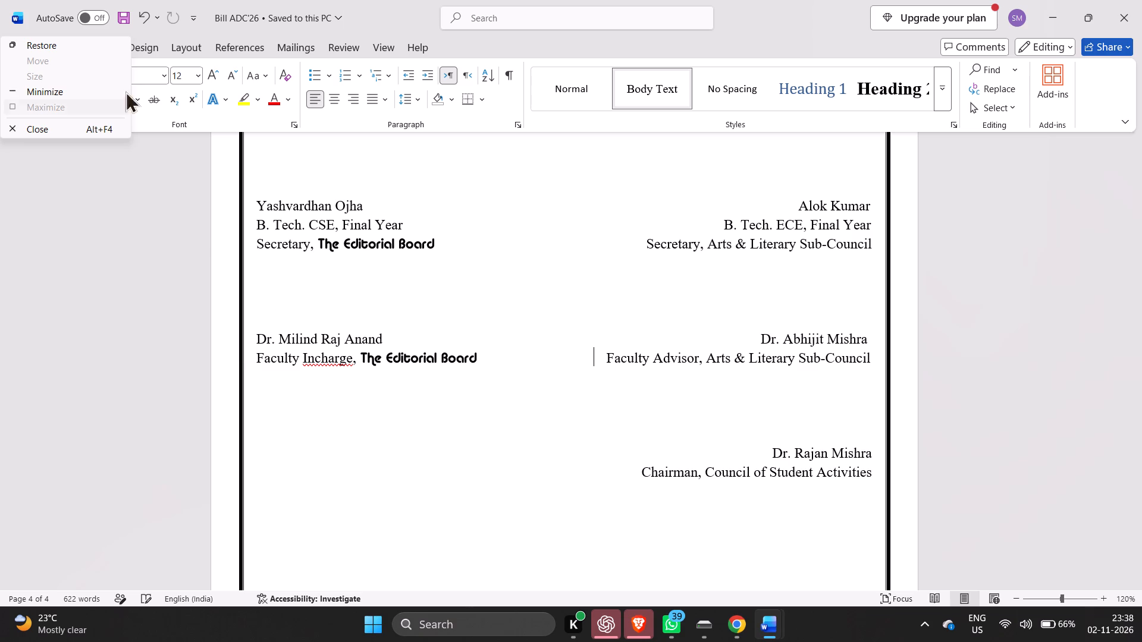
click(146, 303)
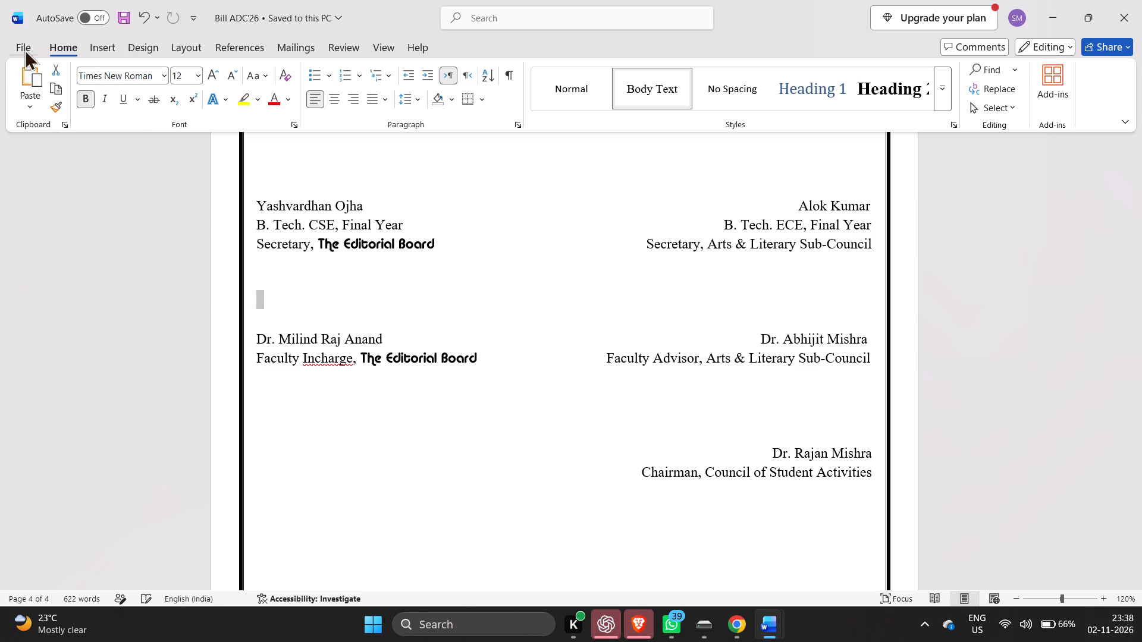
click(25, 48)
click(44, 336)
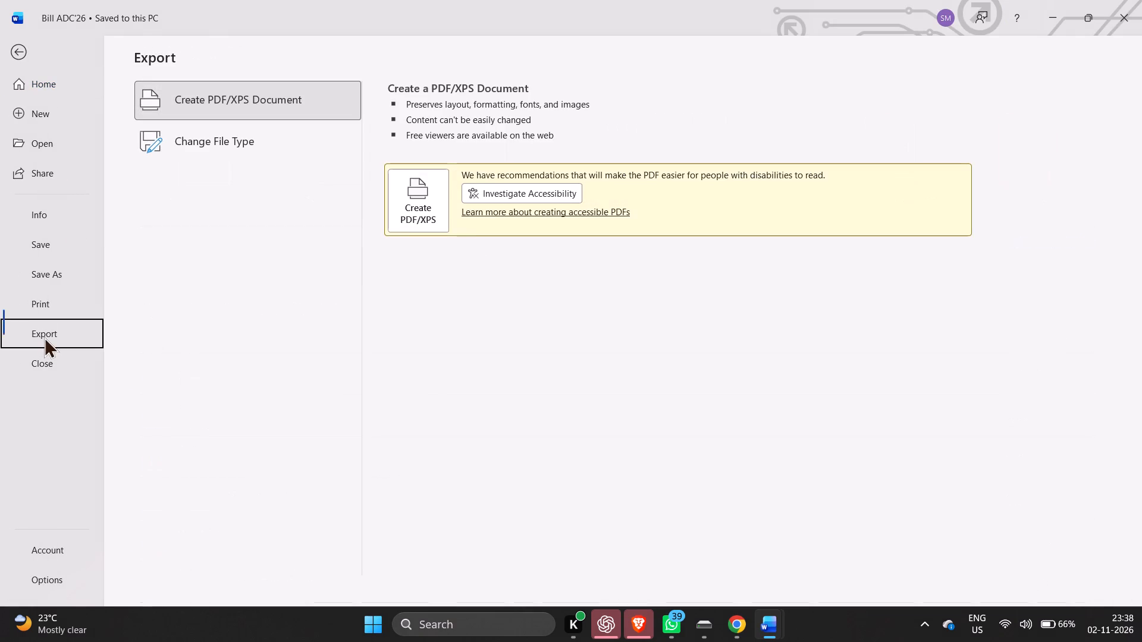
click(428, 182)
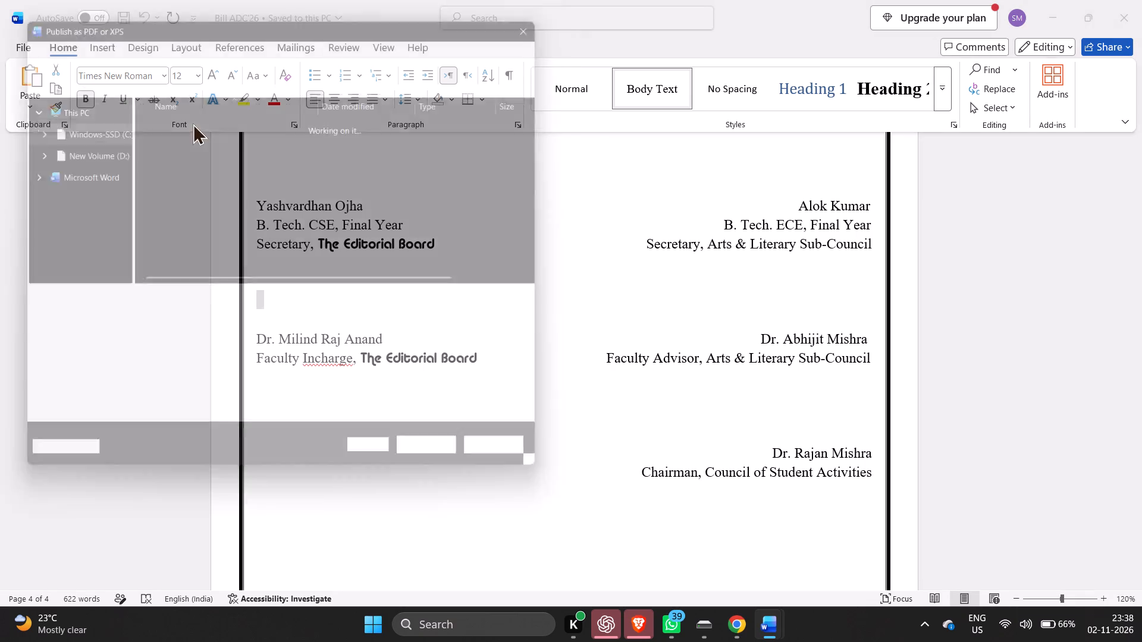
scroll(79, 165, up, 7)
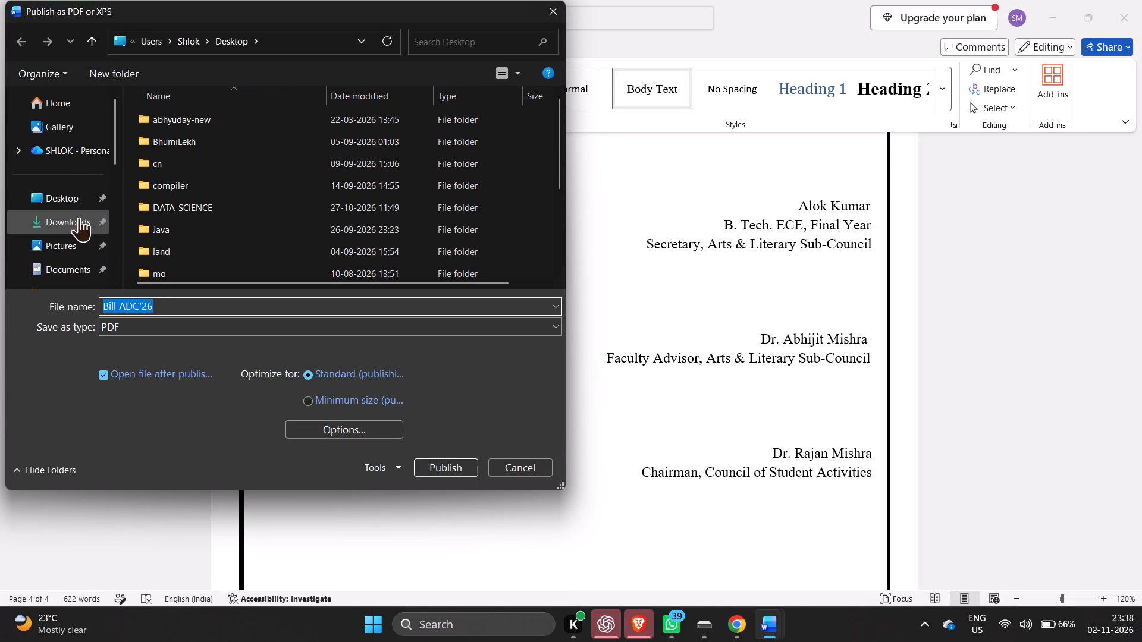
click(83, 226)
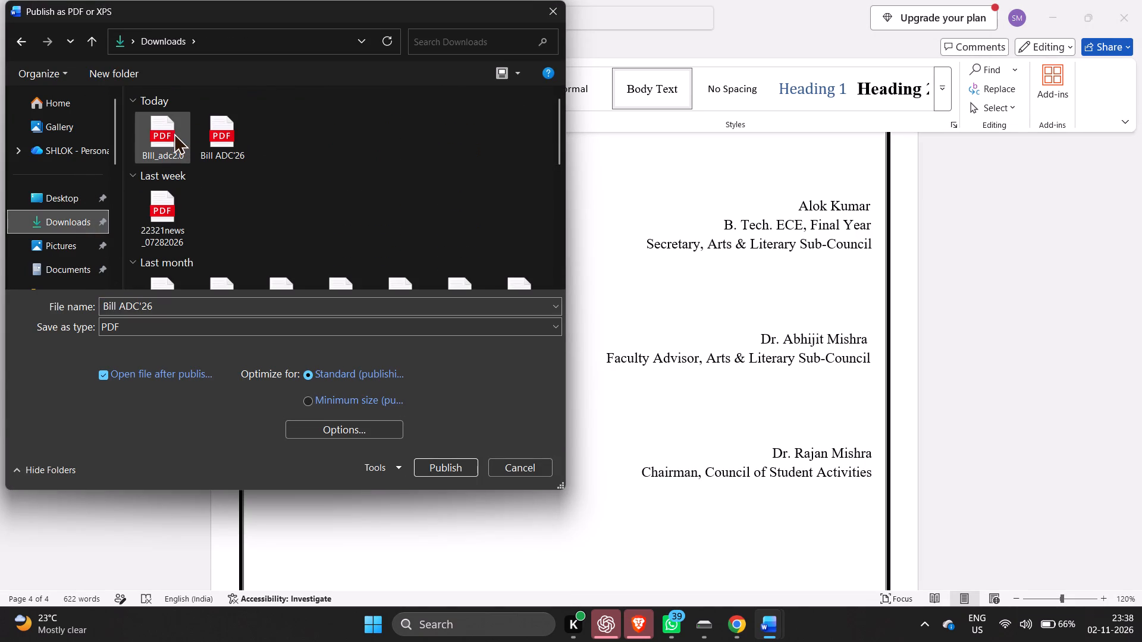
scroll(230, 226, down, 1)
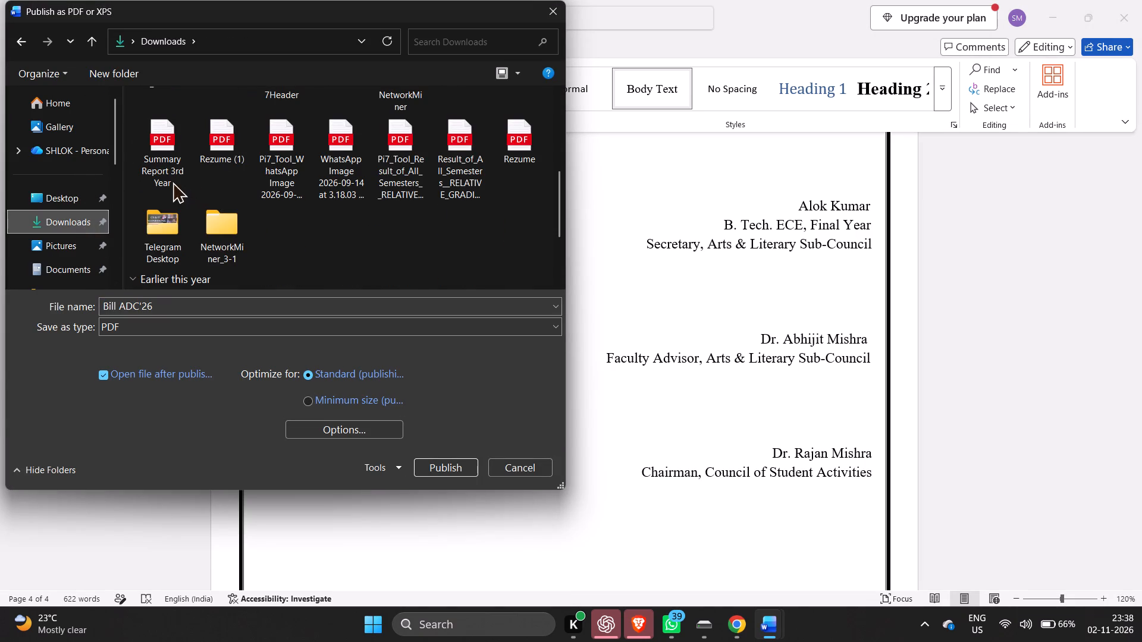
click(68, 110)
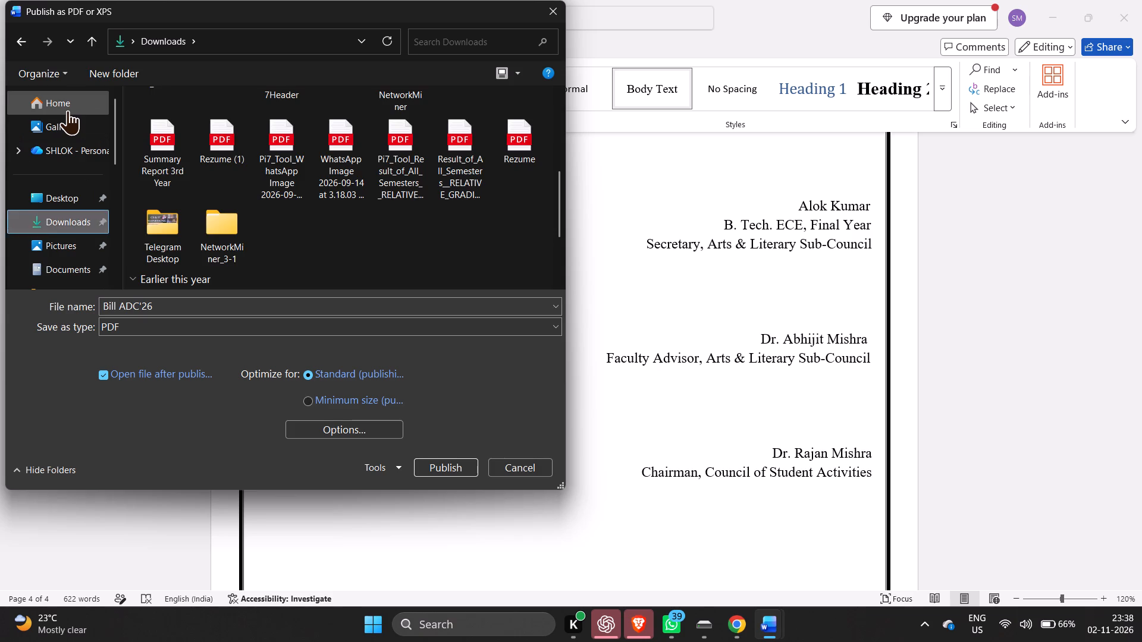
scroll(220, 213, down, 1)
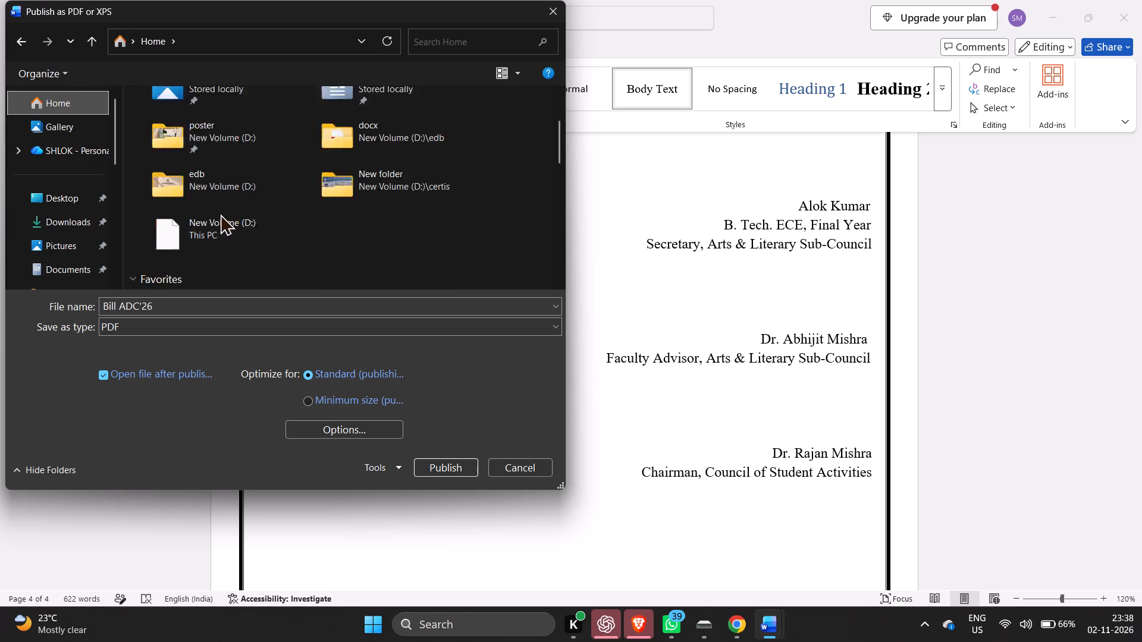
scroll(220, 213, down, 1)
click(257, 193)
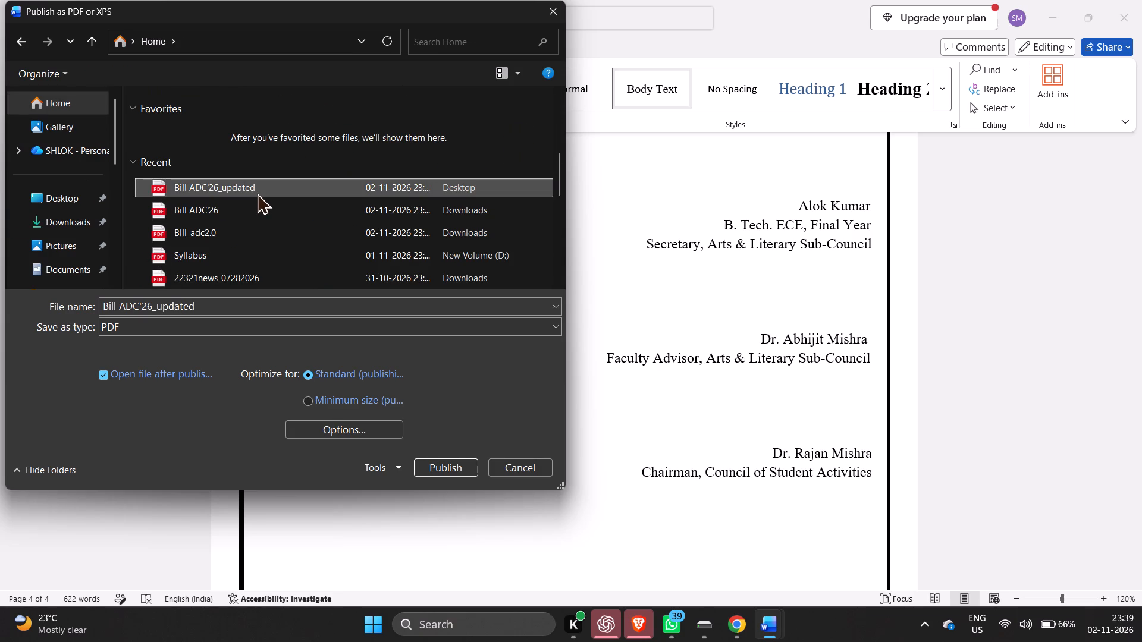
Publish the PDF as Bill ADC'26_updated, replacing the existing file of that name.
key(Return)
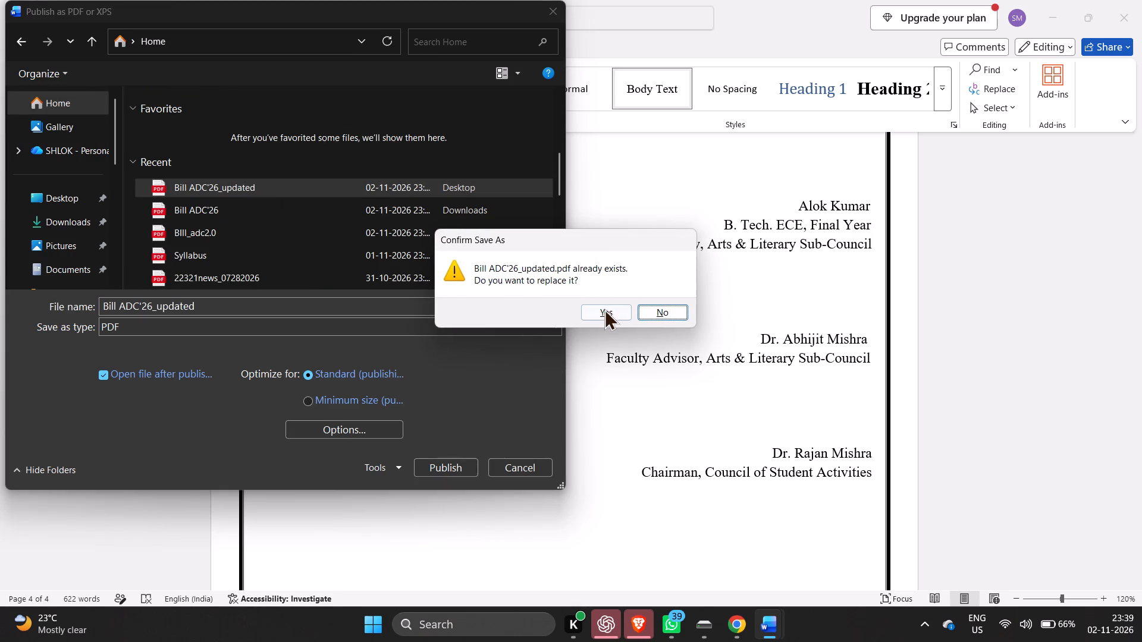
click(605, 309)
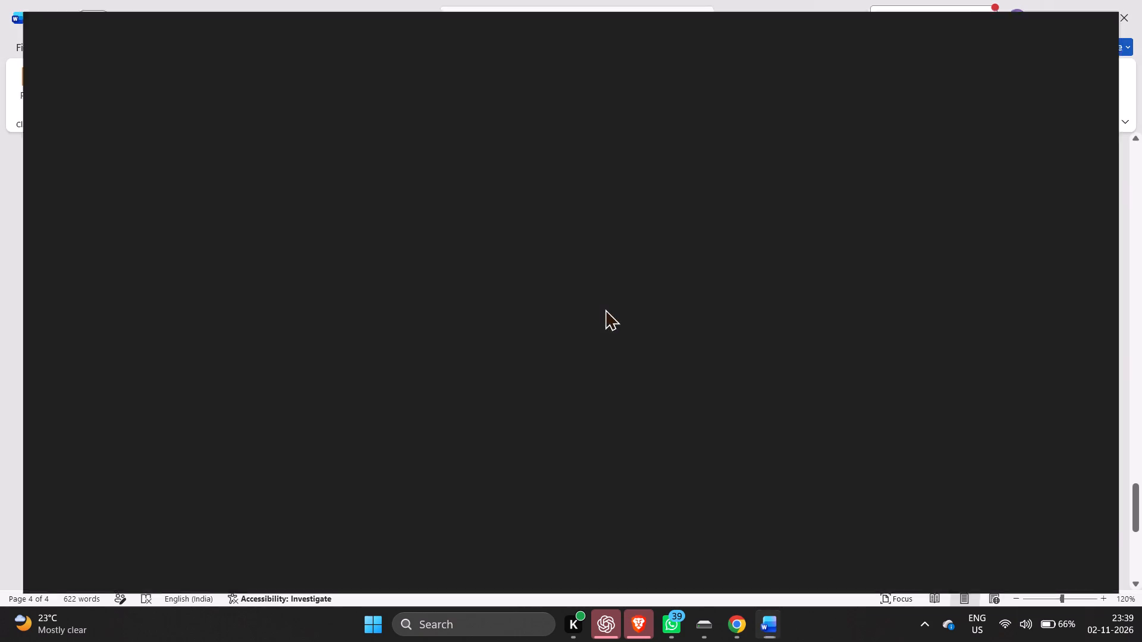
Copy the exported Bill ADC'26_updated.pdf file through the browser's Share dialog, and close the dialog.
click(1055, 49)
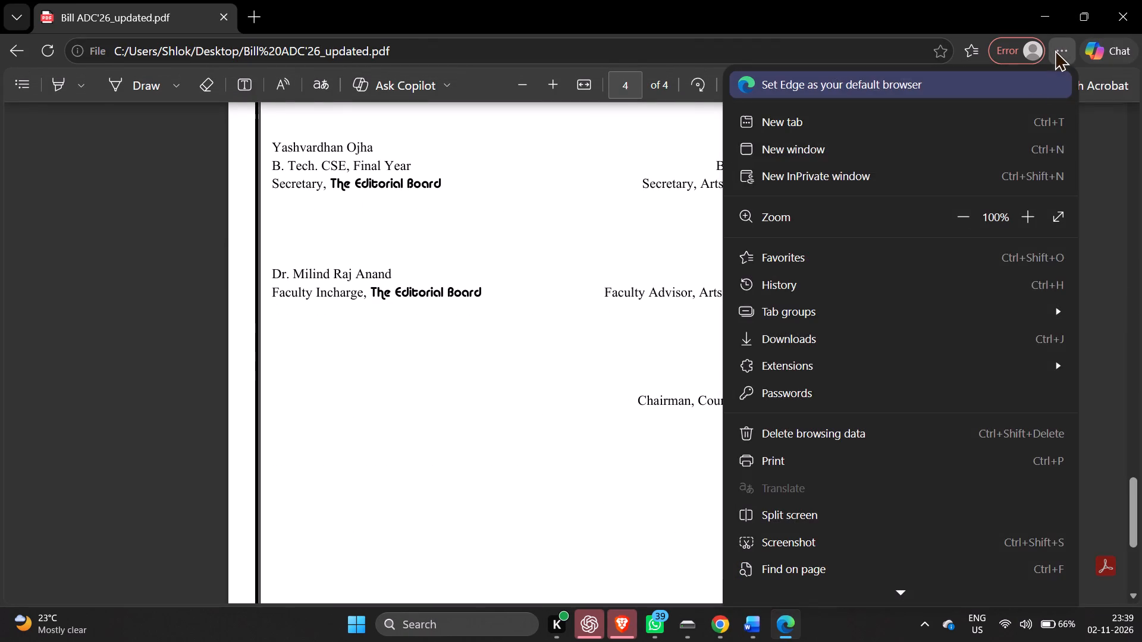
scroll(917, 377, down, 4)
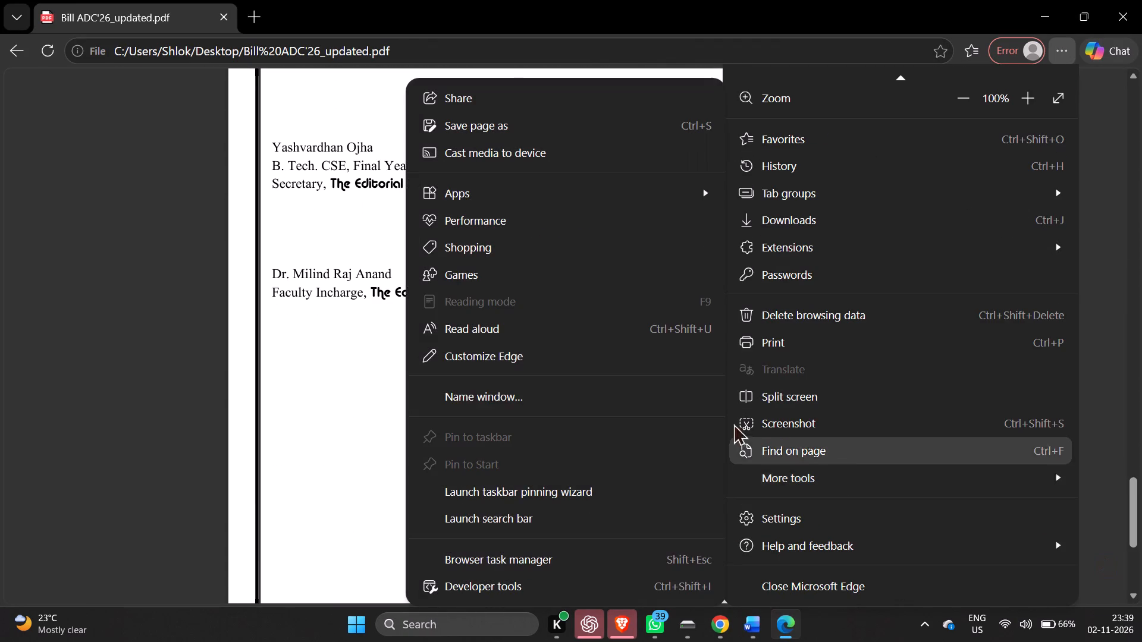
click(506, 100)
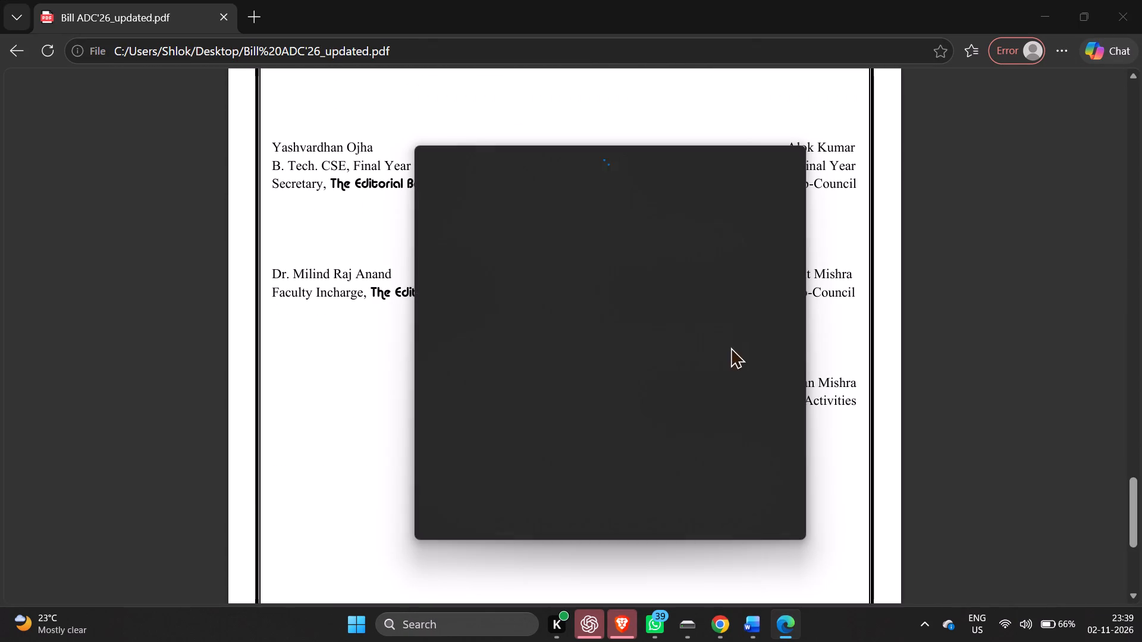
click(769, 206)
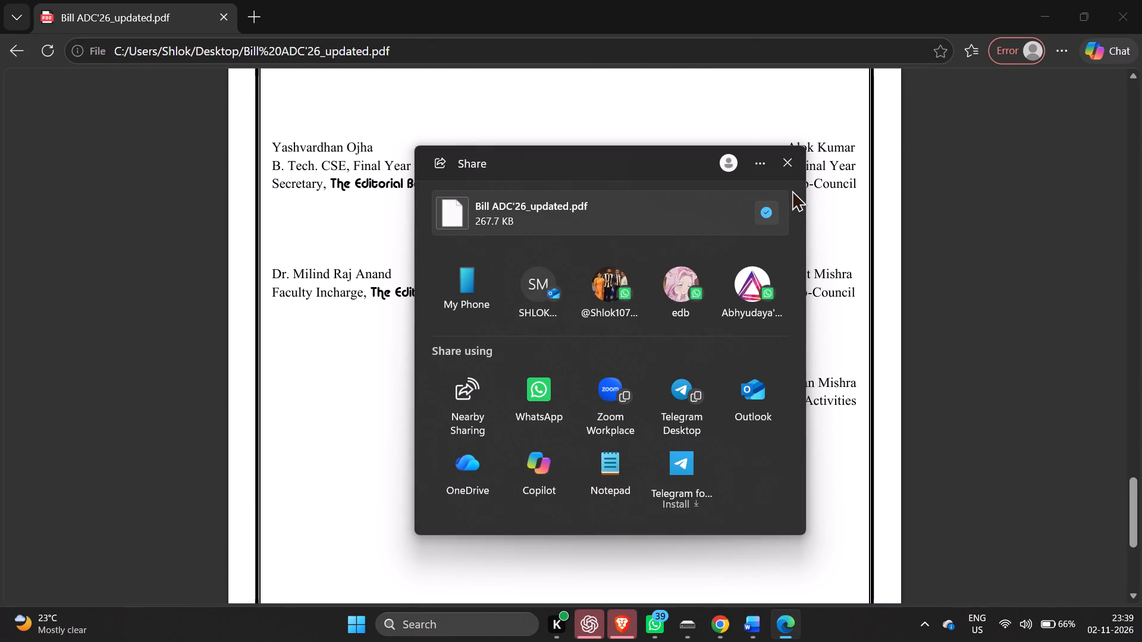
click(779, 163)
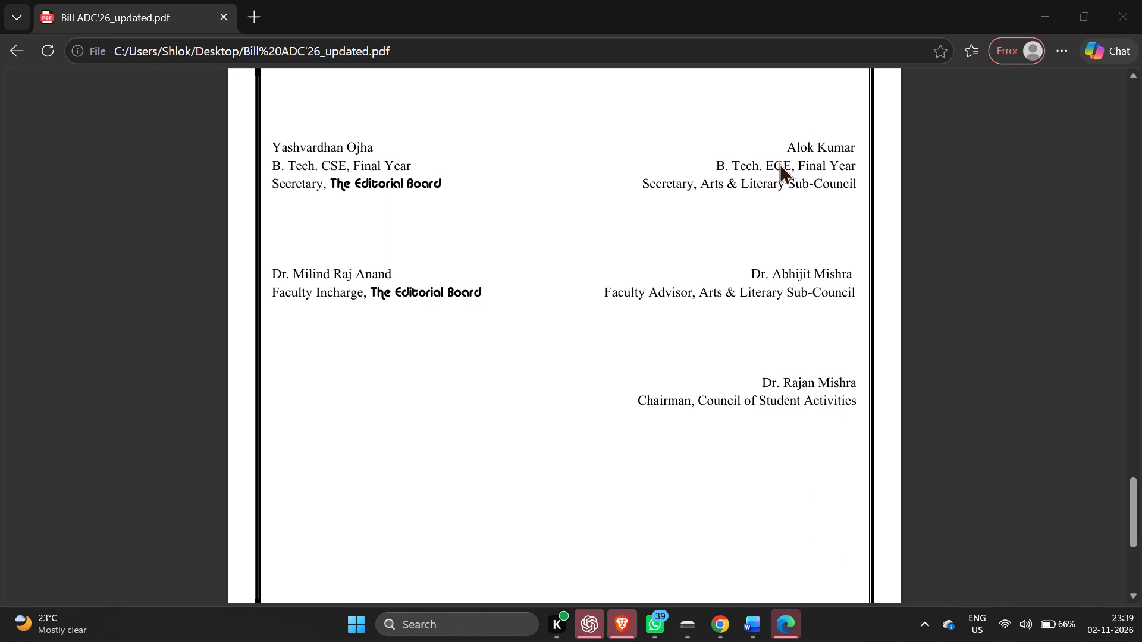
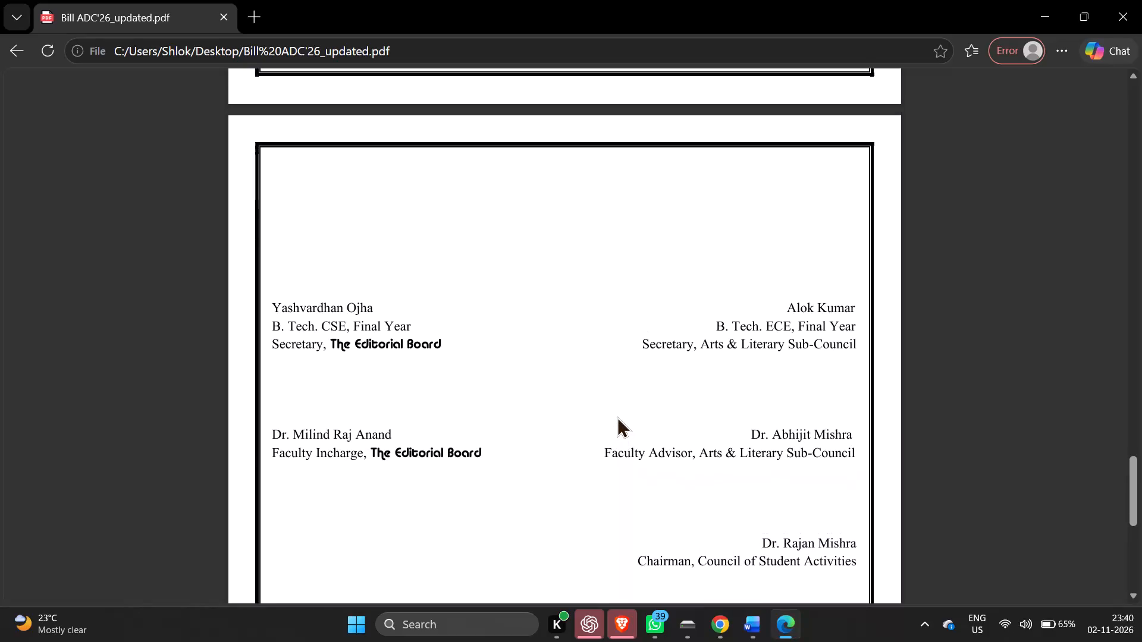
Review the exported Bill ADC'26_updated PDF from the signature block back up to the opening letter on the first page.
scroll(617, 416, right, 1)
scroll(617, 416, up, 3)
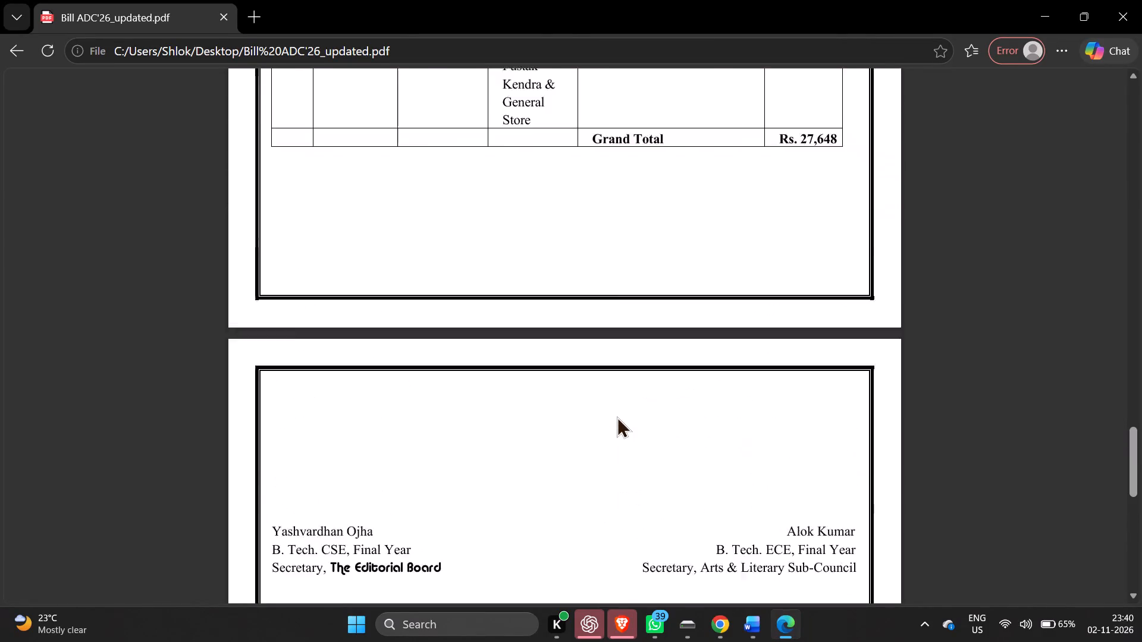
scroll(617, 416, up, 16)
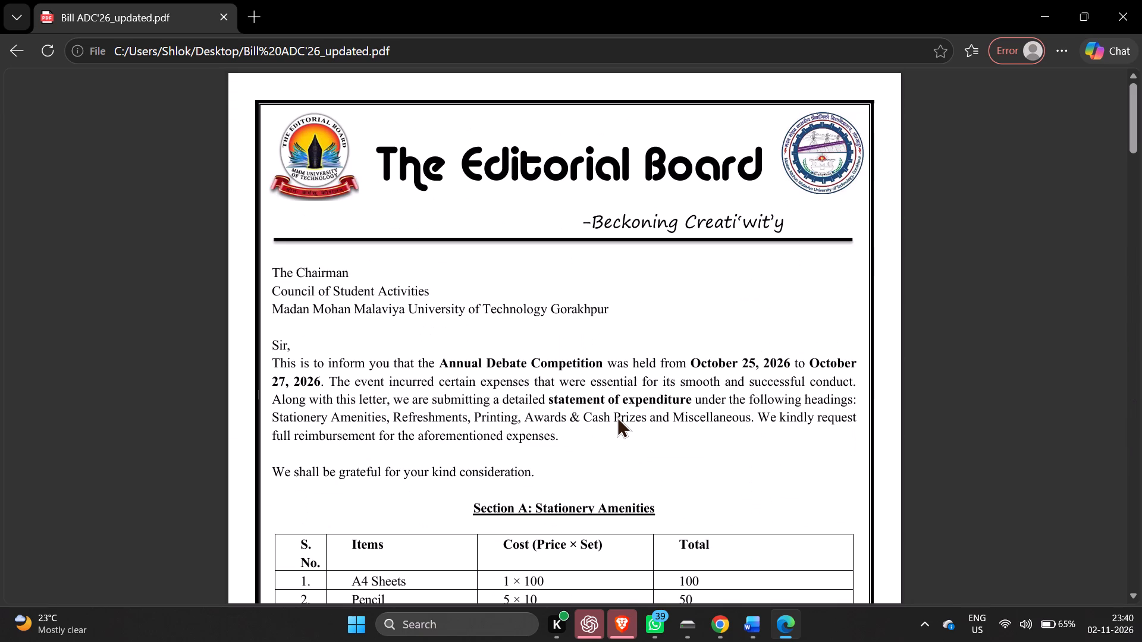
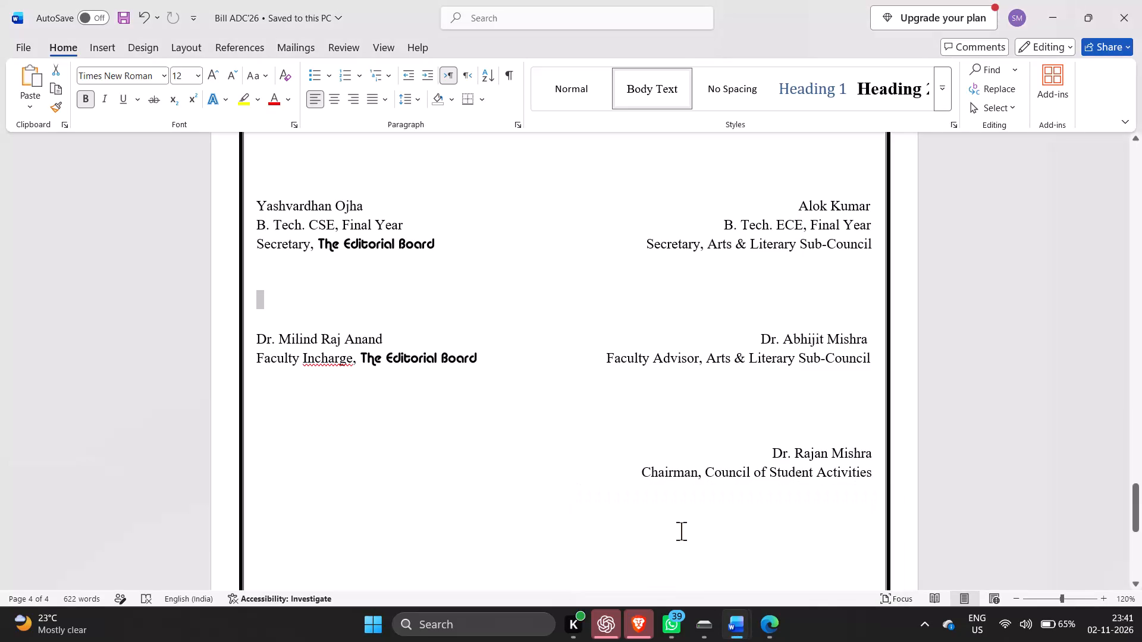
Save the Bill ADC'26 document again after a final check of the expense table and signature pages.
scroll(681, 531, up, 2)
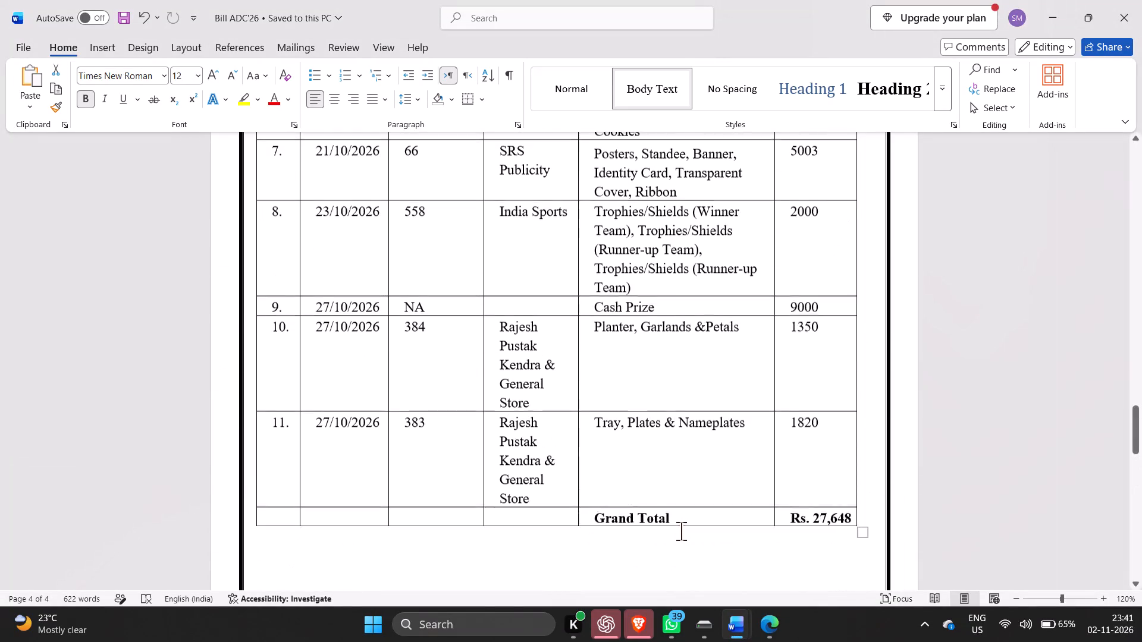
scroll(681, 531, down, 5)
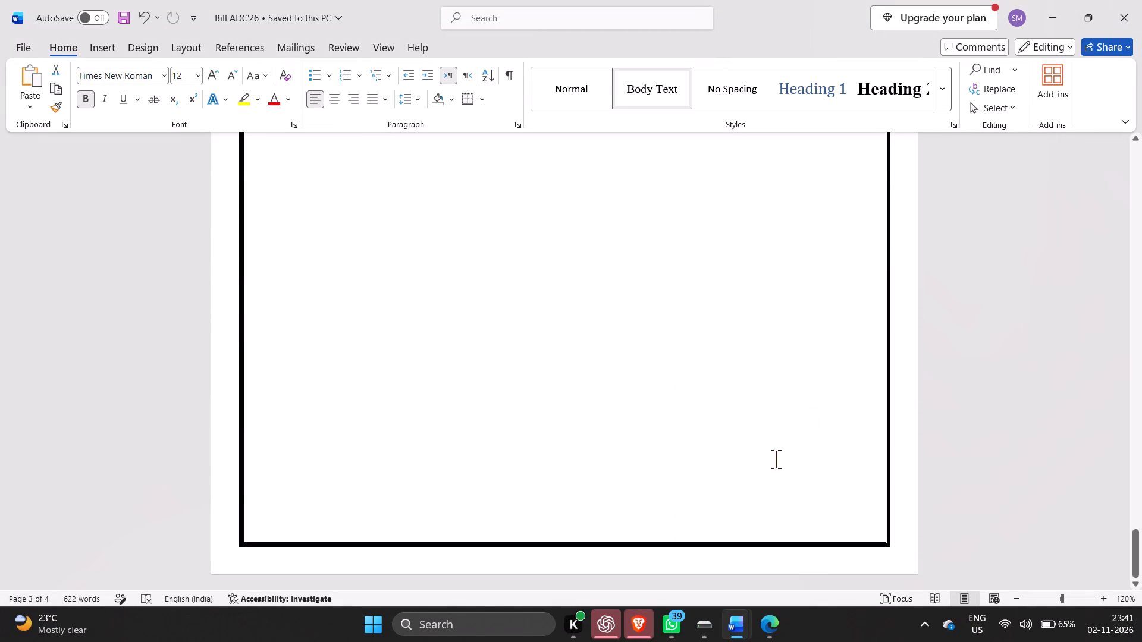
key(ctrl+s)
scroll(784, 416, up, 3)
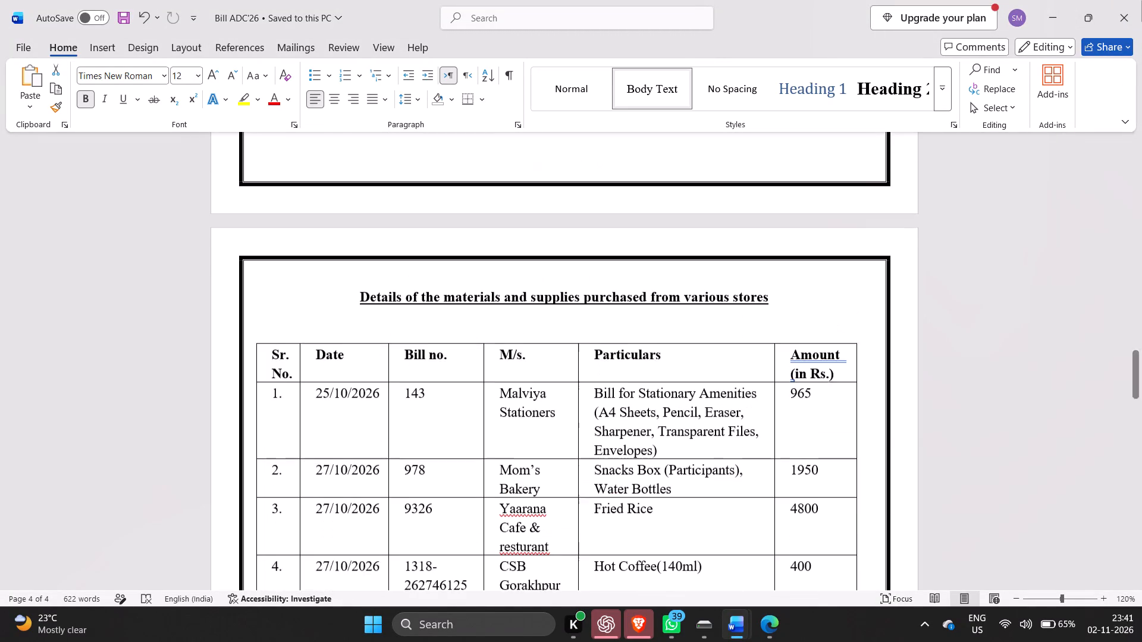